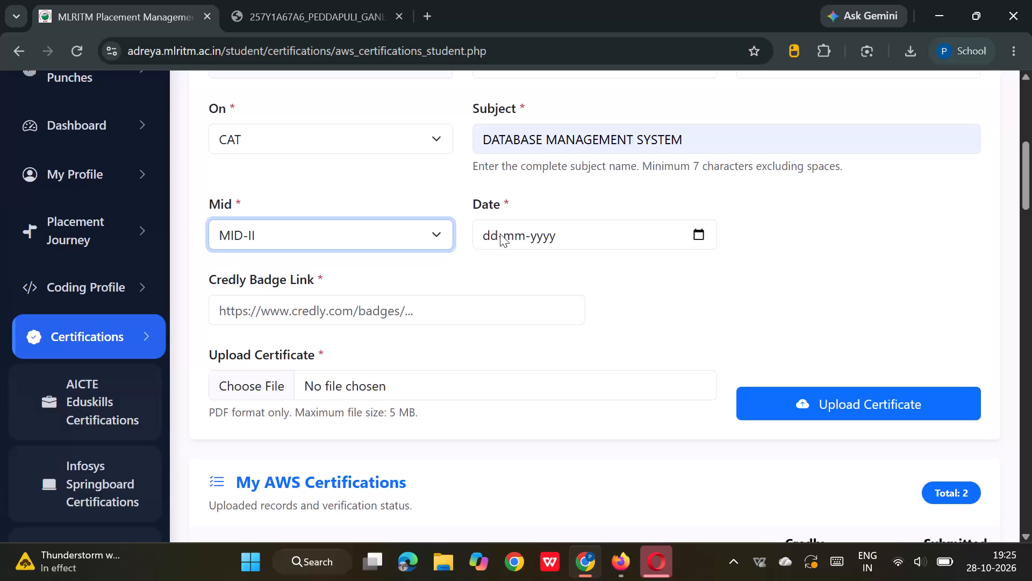
Review the existing My AWS Certifications records, including their dates, alongside the certificate upload form.
scroll(642, 303, "down", 4)
scroll(642, 303, "up", 1)
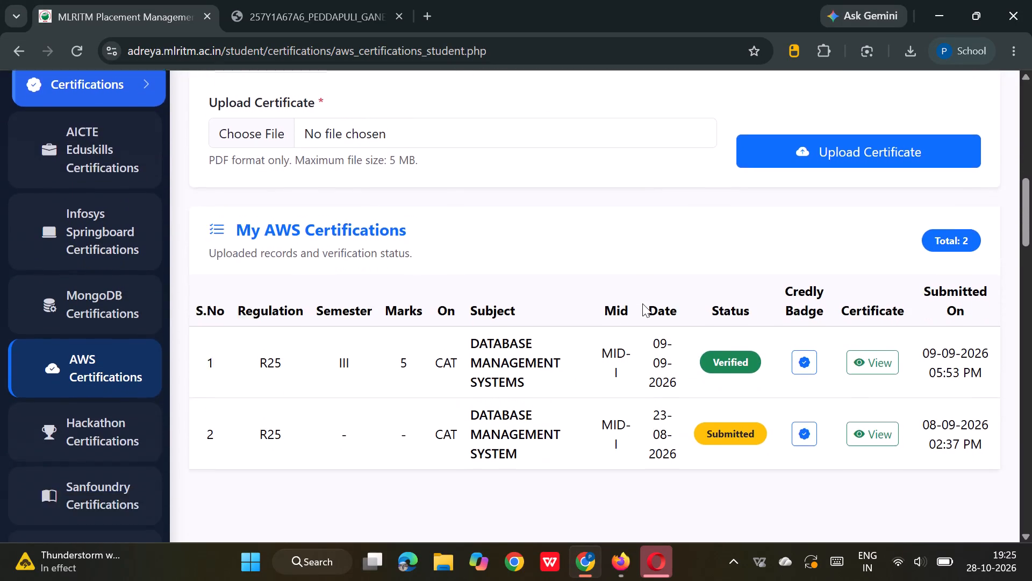
scroll(642, 303, "up", 1)
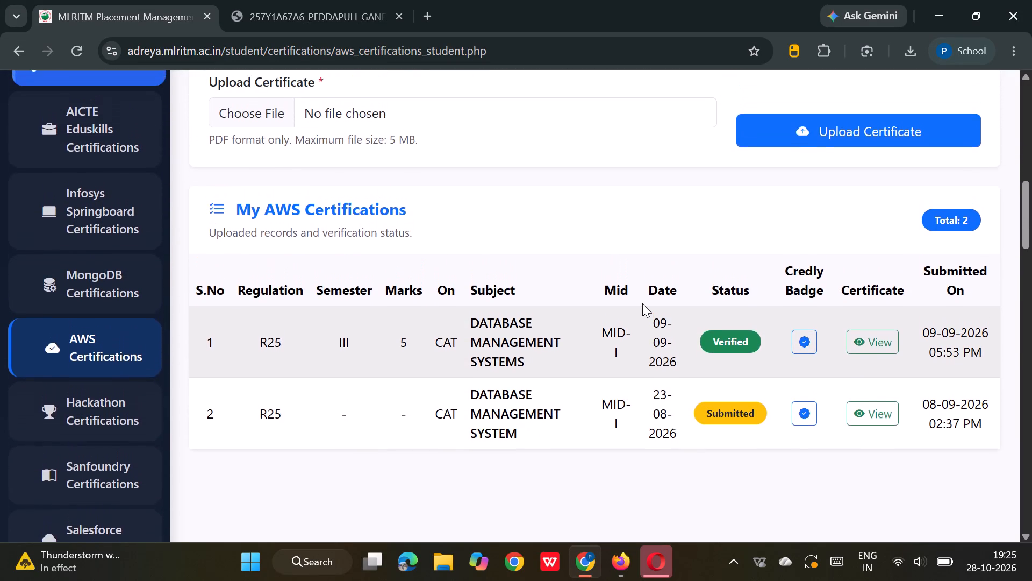
scroll(642, 303, "up", 1)
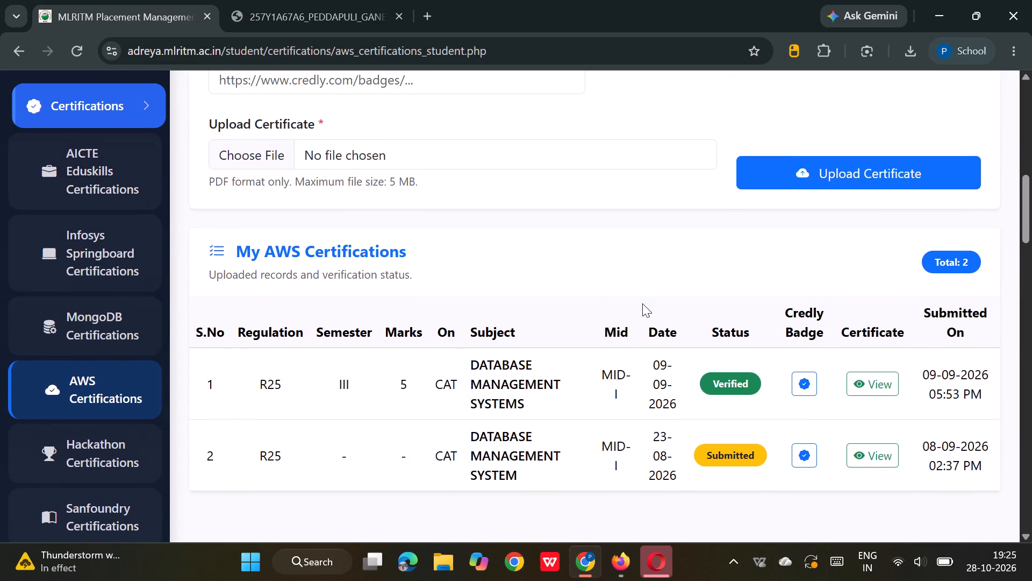
scroll(642, 303, "up", 1)
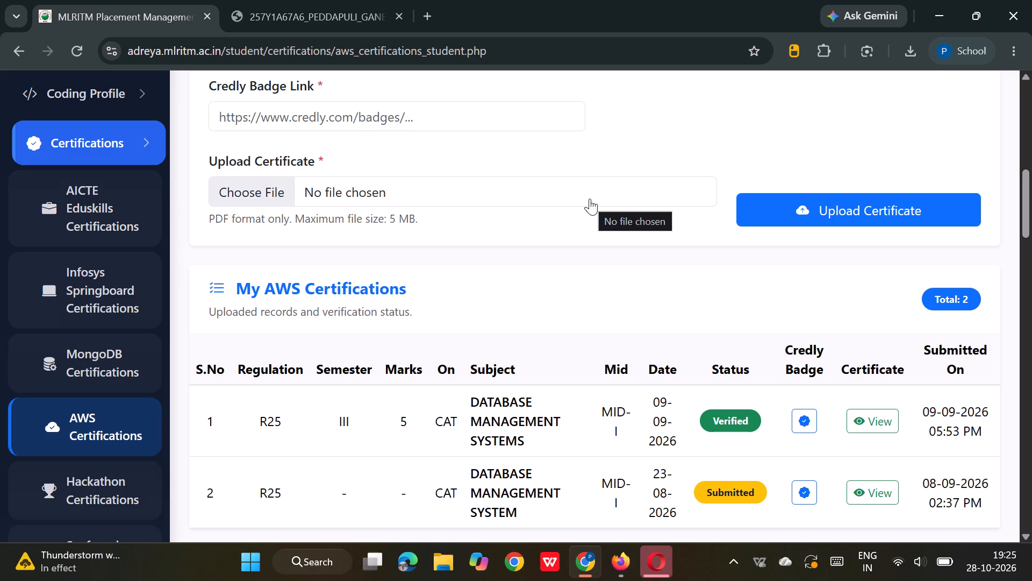
scroll(590, 199, "up", 1)
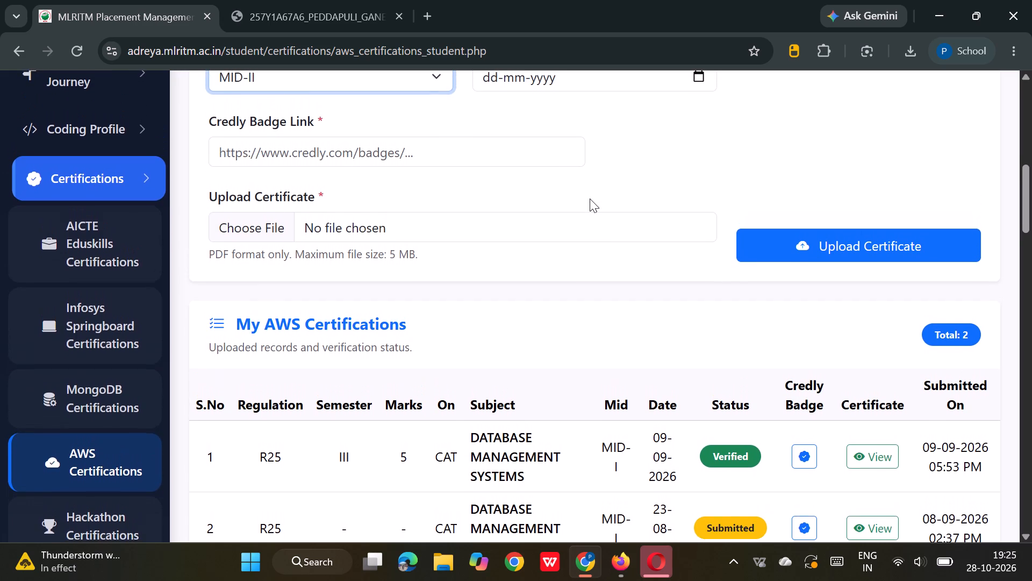
scroll(590, 199, "up", 1)
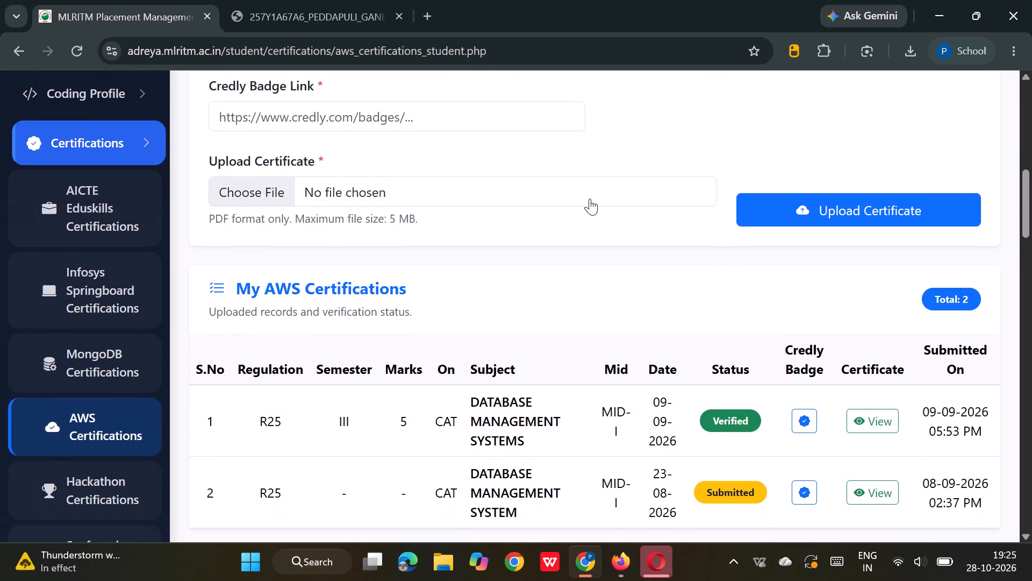
scroll(590, 199, "up", 1)
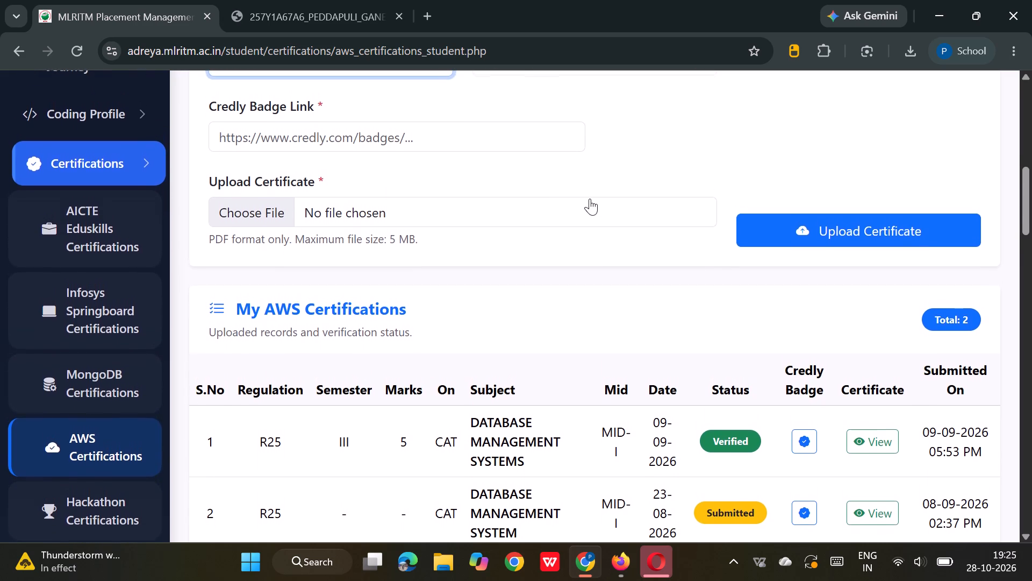
scroll(590, 199, "up", 1)
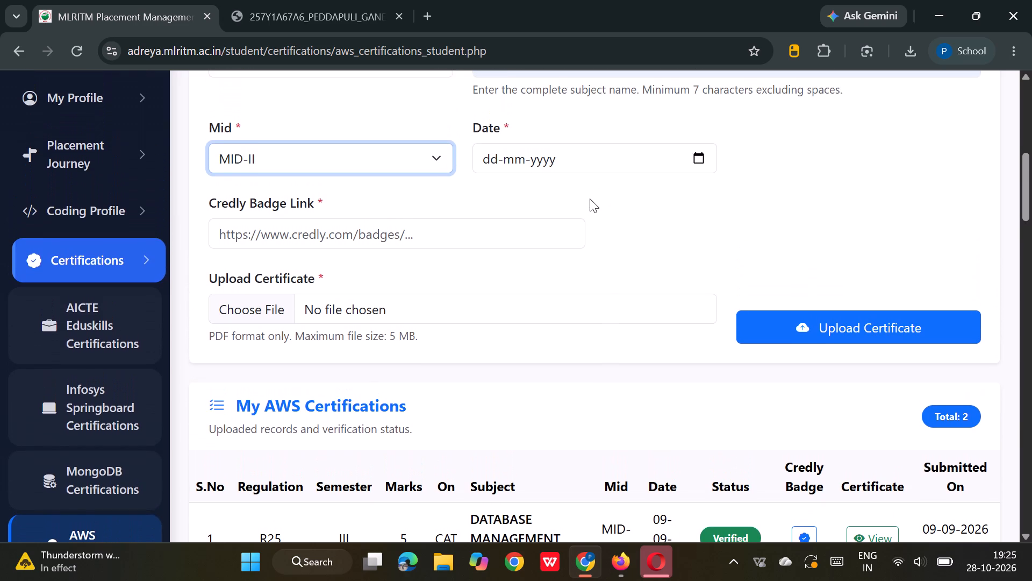
scroll(590, 199, "up", 1)
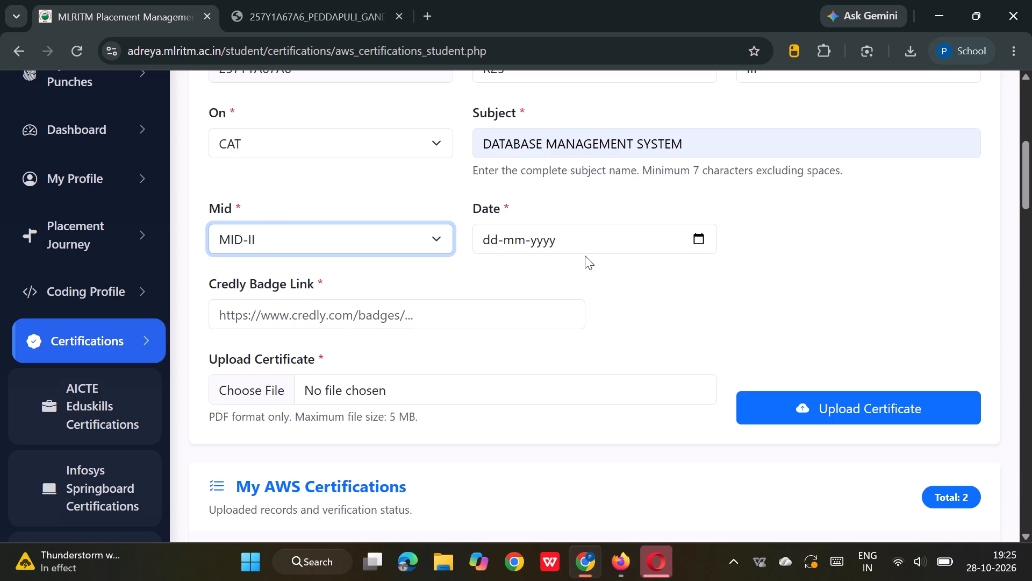
scroll(585, 256, "down", 3)
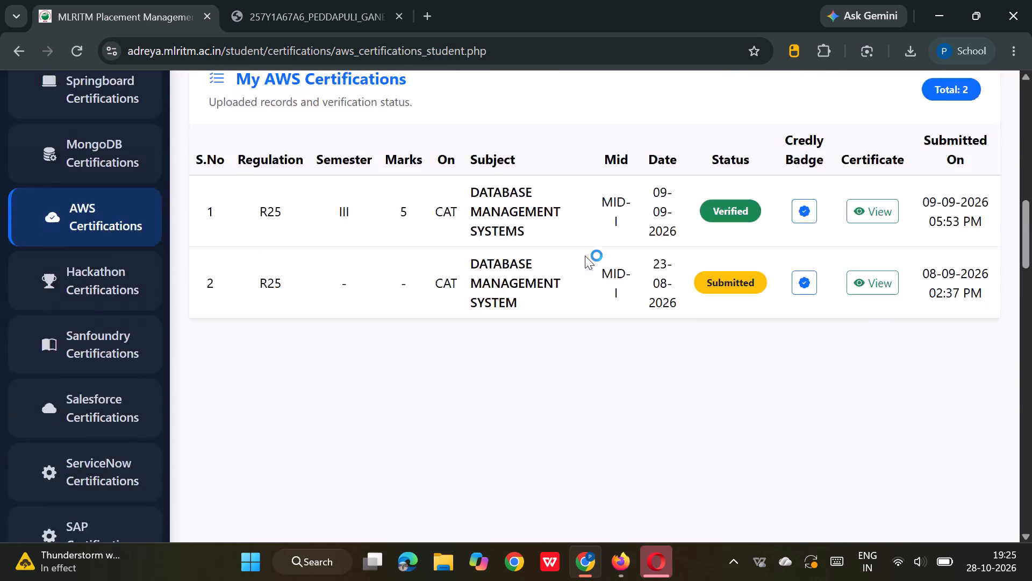
scroll(585, 256, "down", 1)
scroll(585, 256, "up", 10)
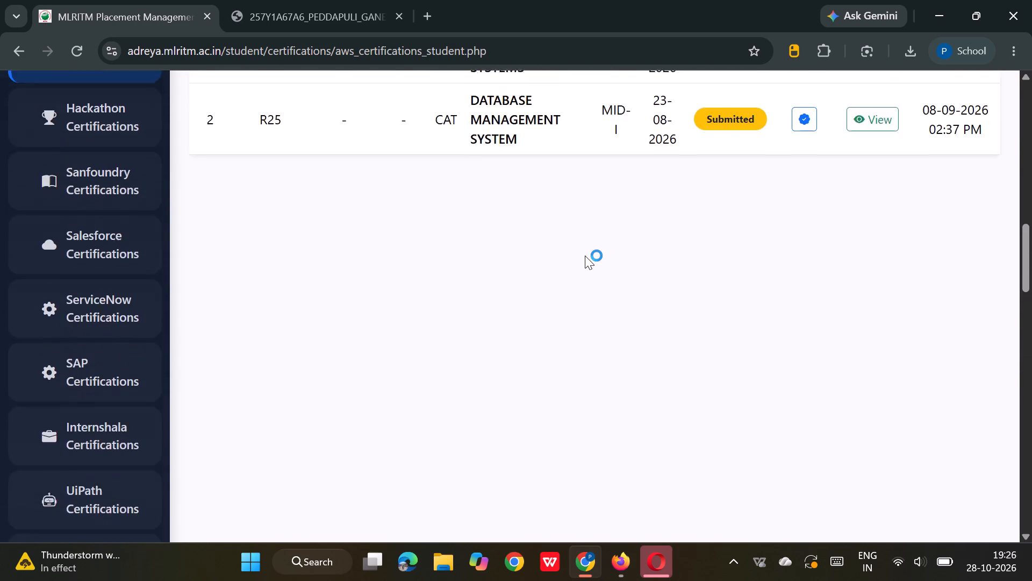
scroll(585, 256, "up", 3)
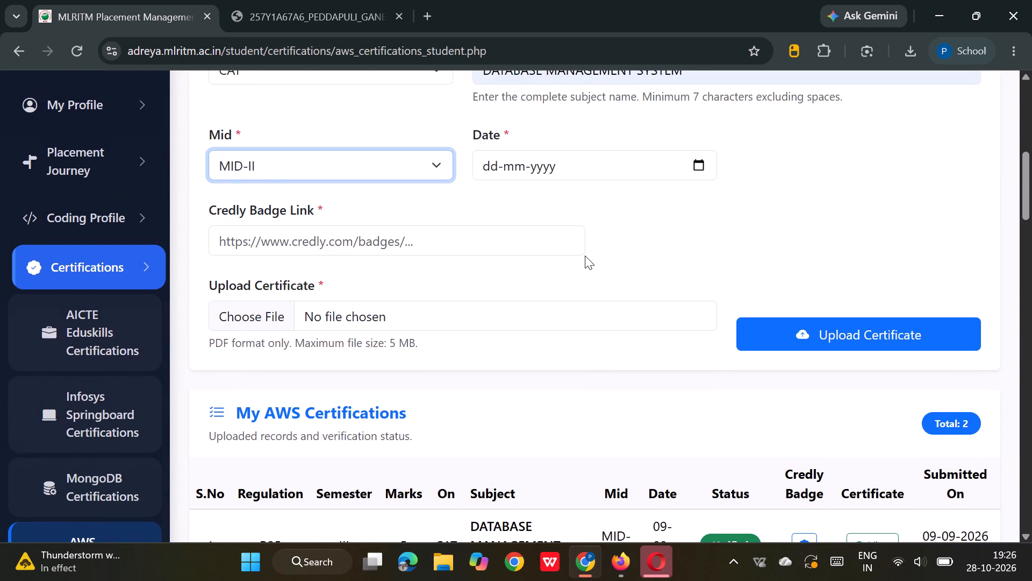
Set the certificate date to 23-08-2026 in the AWS certification upload form.
left_click(490, 165)
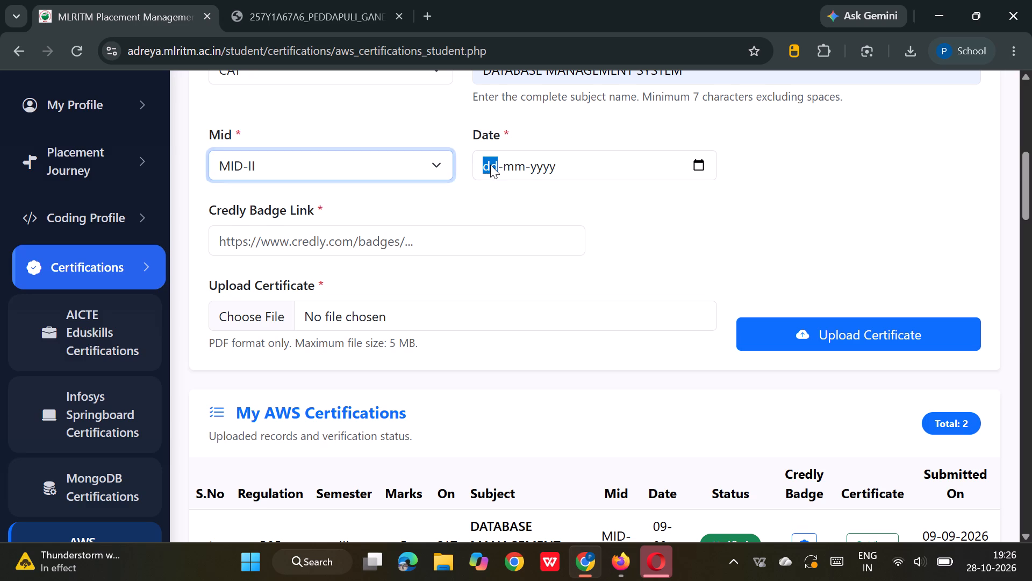
key("2")
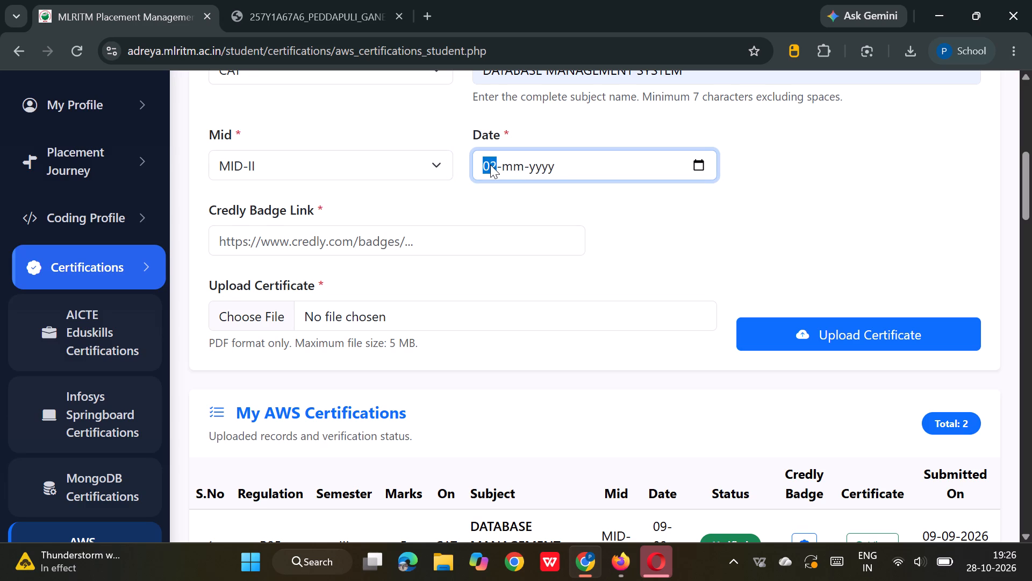
key("3")
key("0")
key("8")
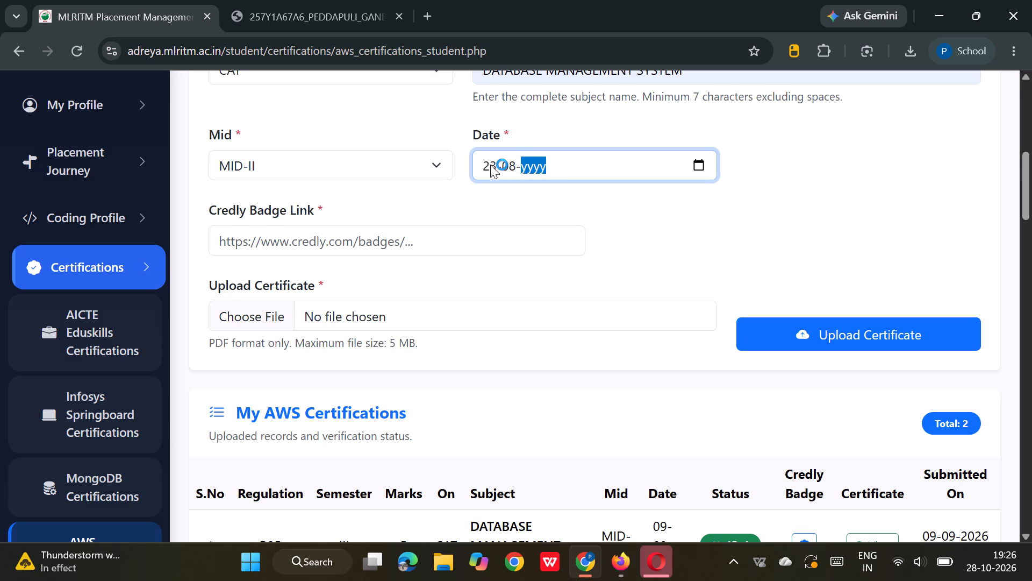
type("202")
key("6")
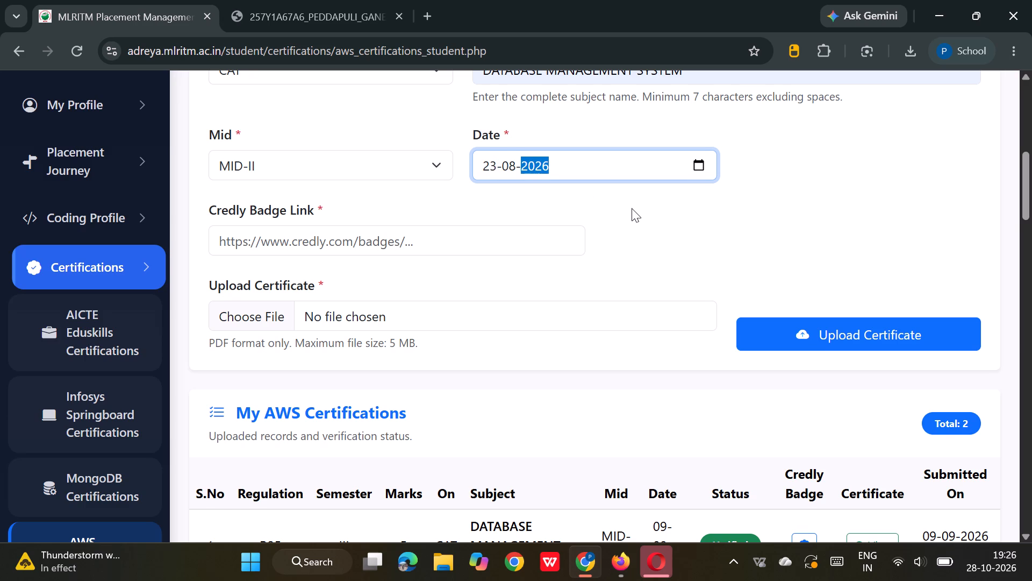
Open the Credly Badge Link field and check its saved link suggestion.
scroll(628, 200, "up", 1)
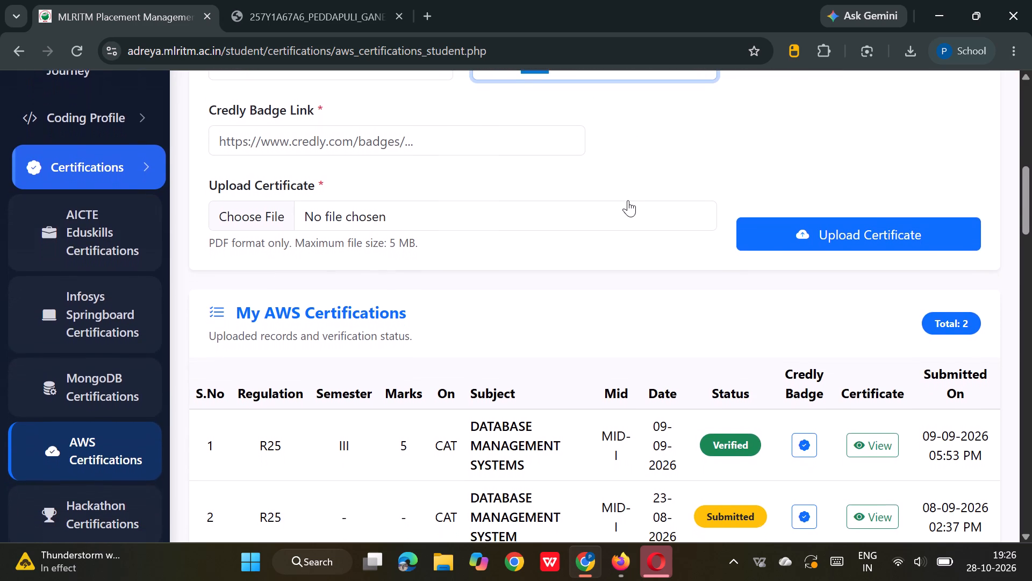
scroll(628, 200, "up", 1)
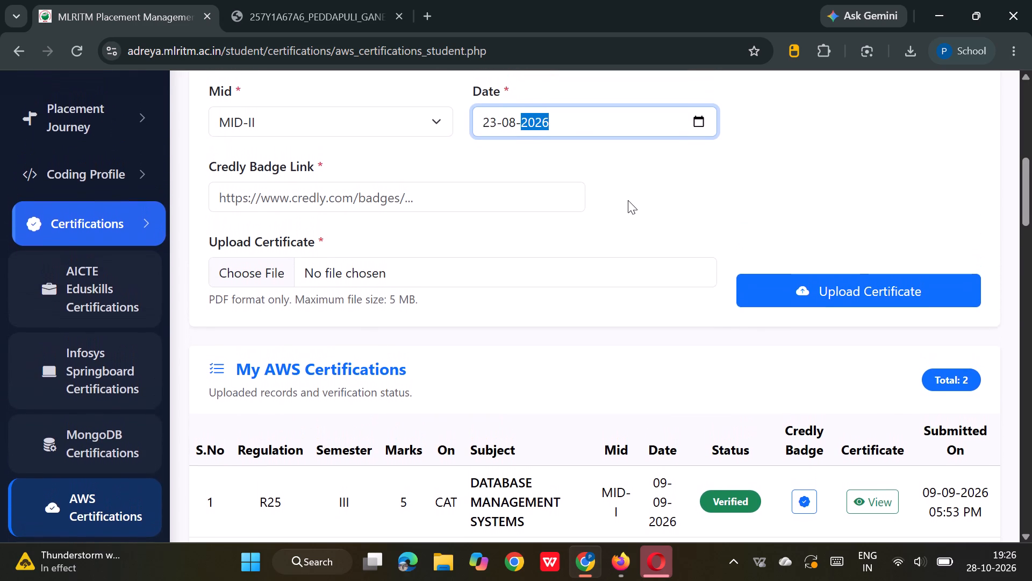
scroll(628, 200, "up", 1)
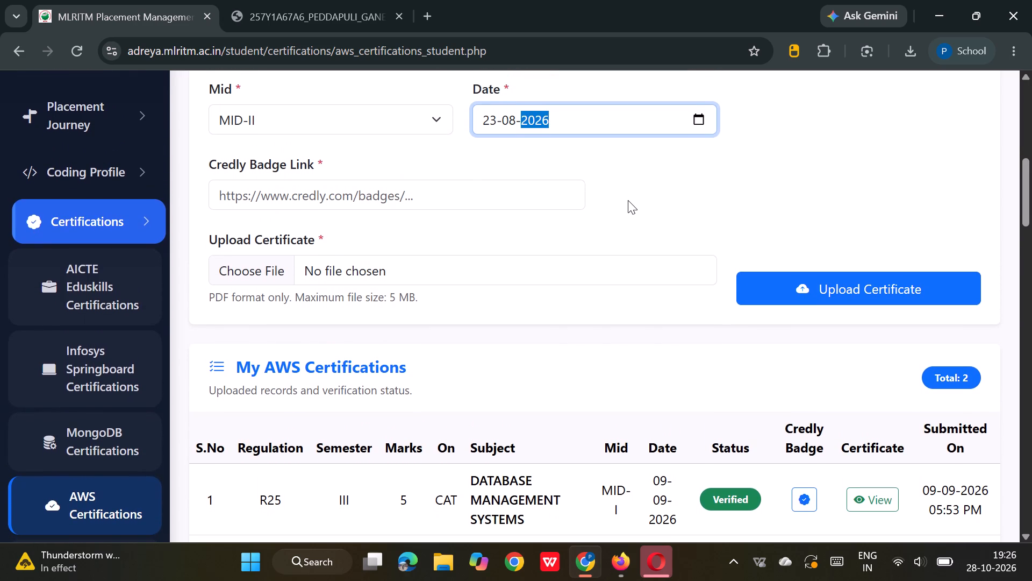
scroll(628, 200, "up", 1)
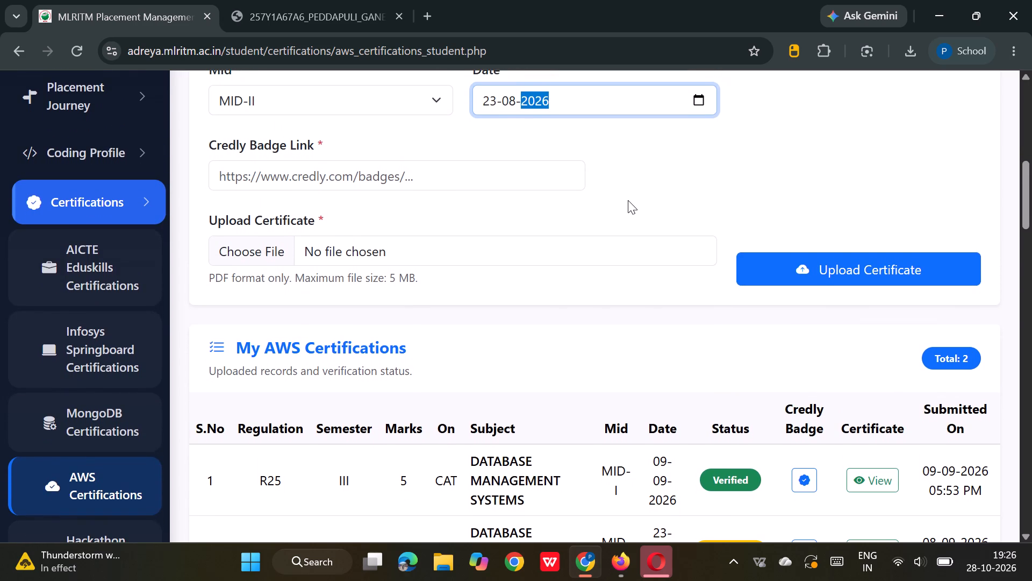
scroll(628, 200, "up", 1)
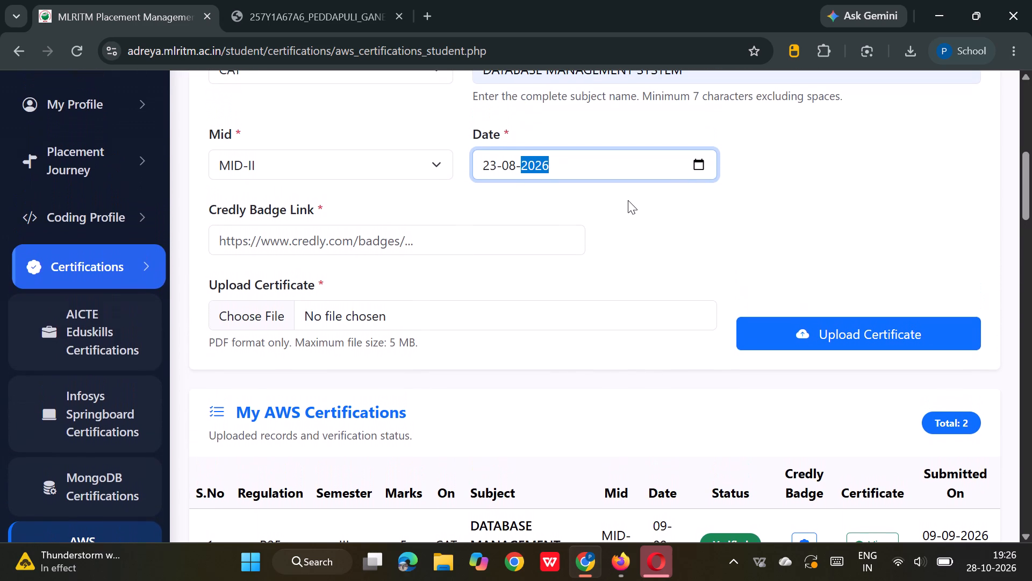
left_click(456, 245)
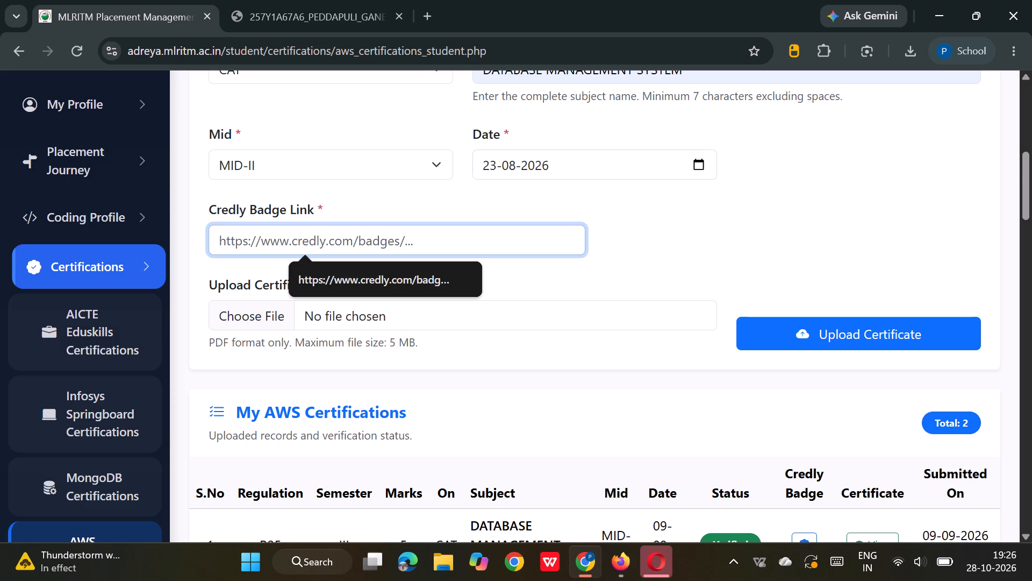
left_click(456, 245)
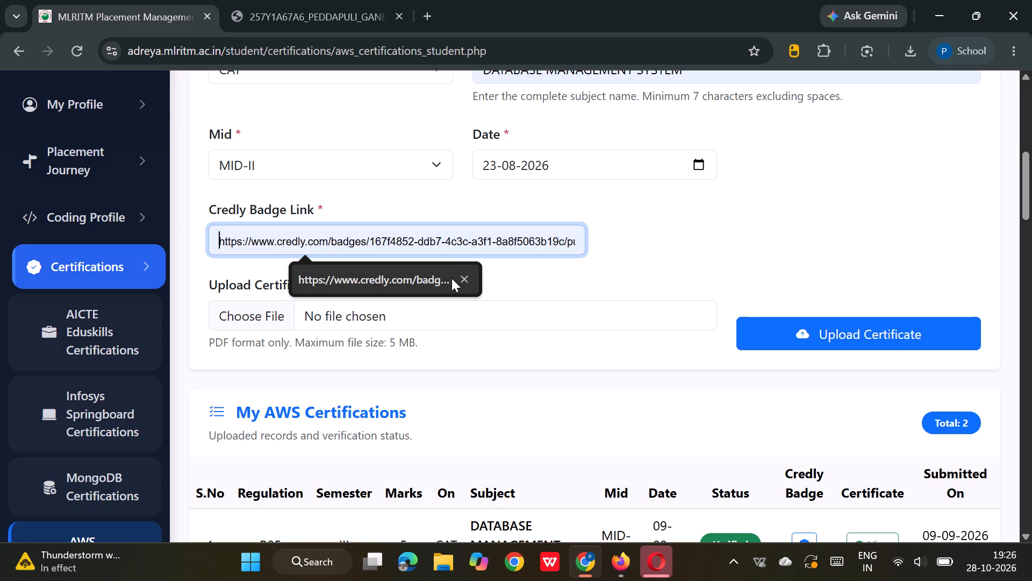
left_click(532, 249)
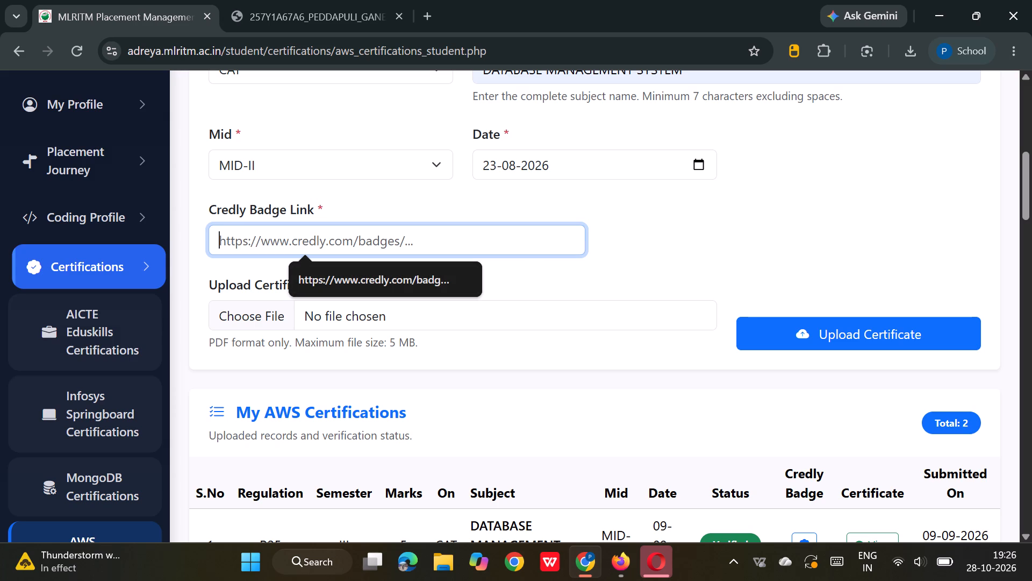
Attach today's DATABASE certificate PDF from the Downloads folder to the upload form.
left_click(504, 323)
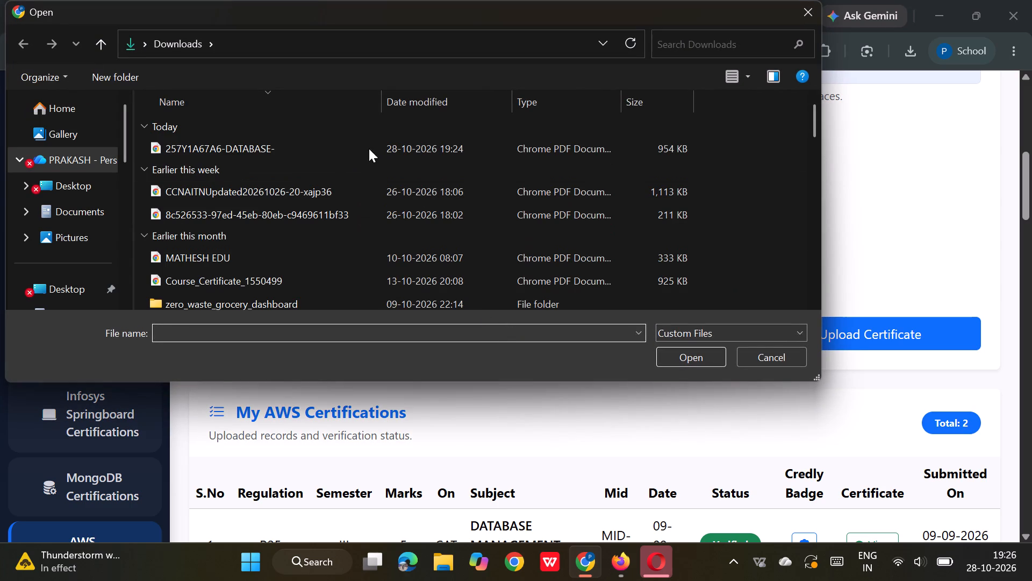
left_click(395, 143)
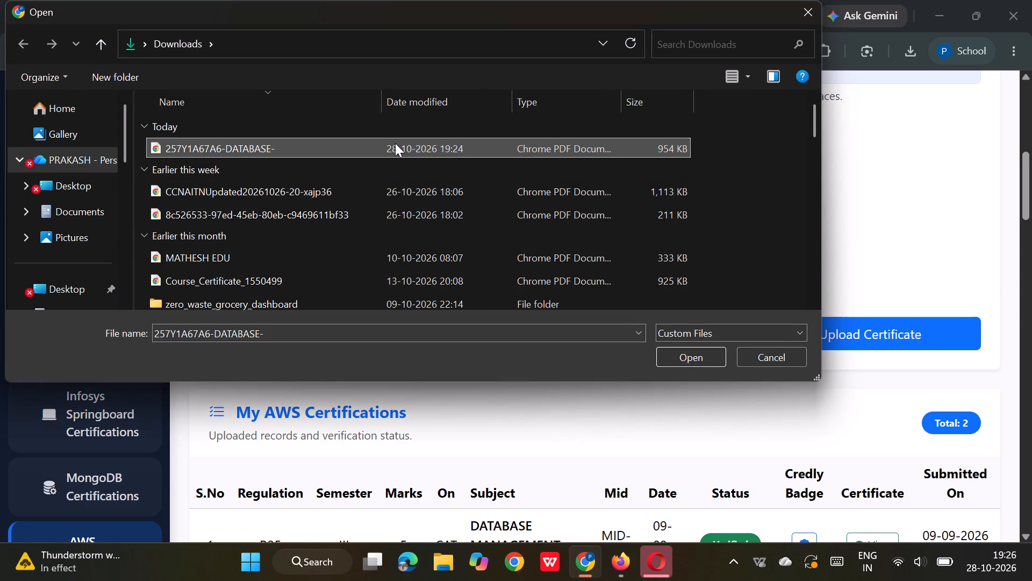
left_click(675, 360)
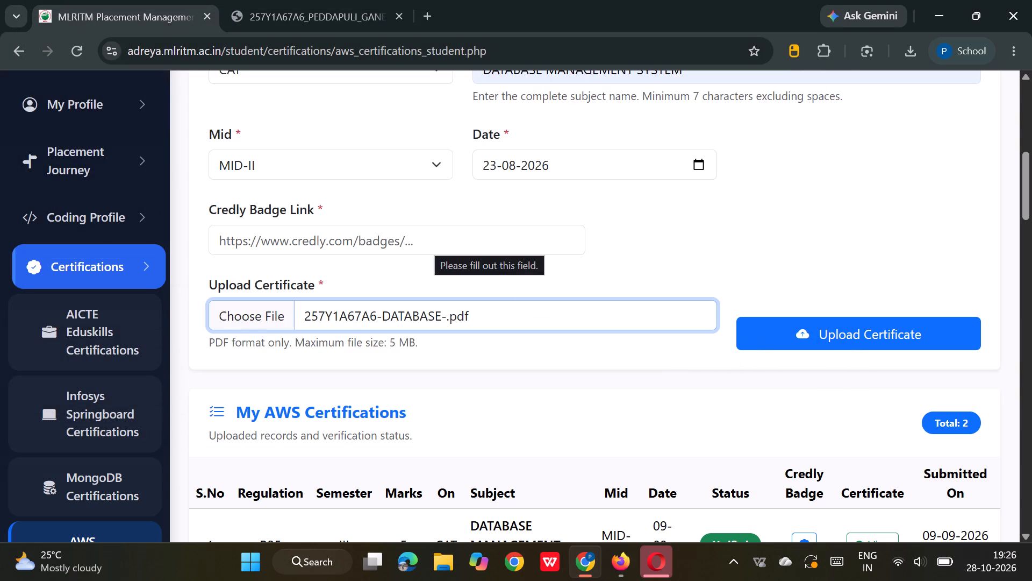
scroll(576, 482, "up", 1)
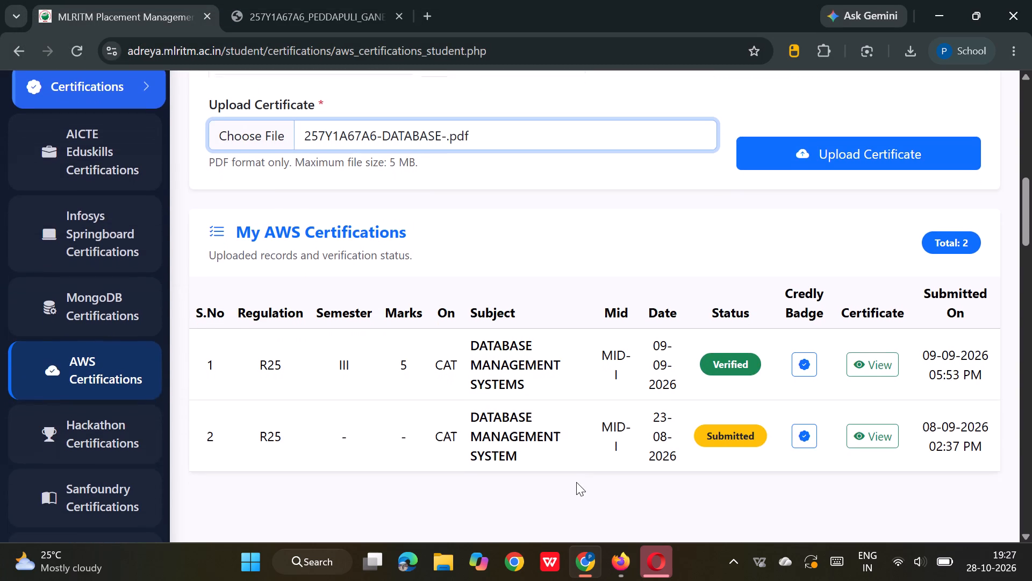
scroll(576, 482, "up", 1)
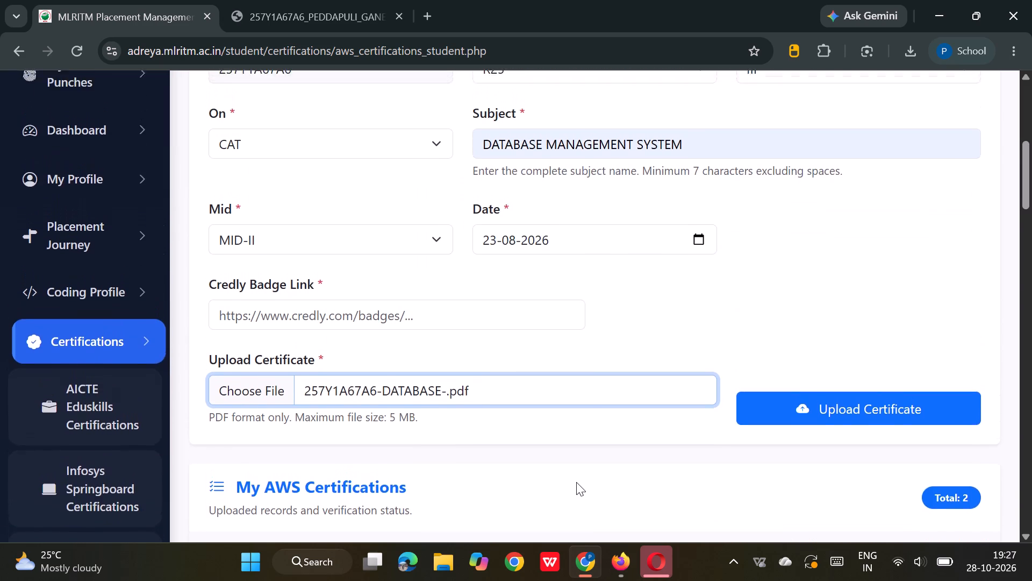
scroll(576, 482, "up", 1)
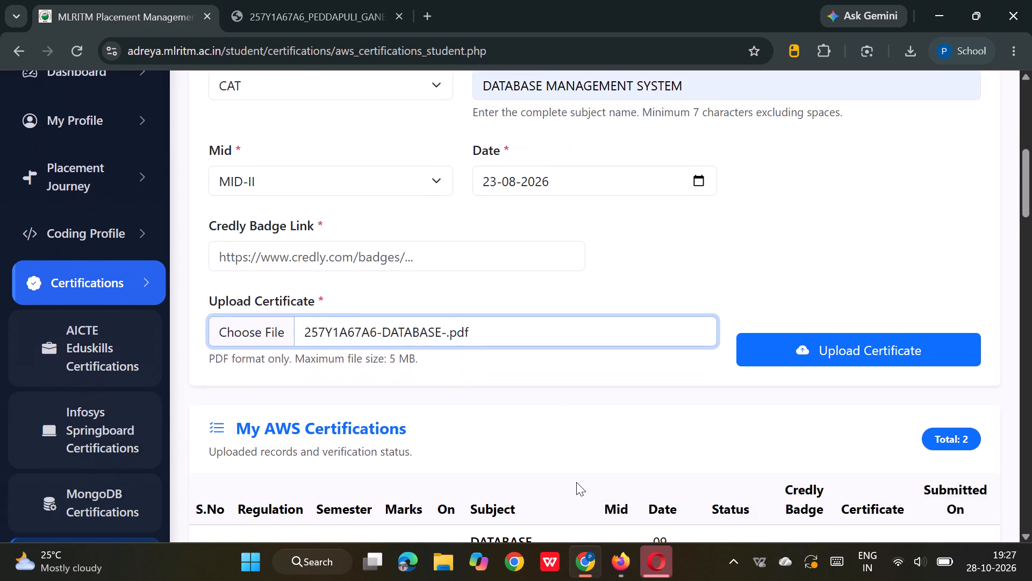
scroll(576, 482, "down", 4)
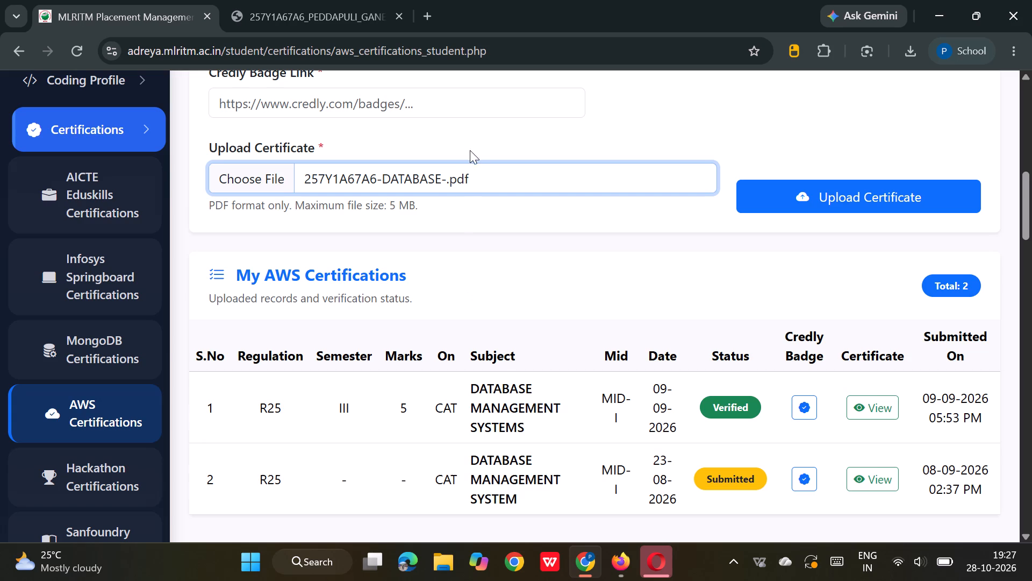
Open a new browser tab and bring up the Google apps list to go to Gmail.
left_click(428, 23)
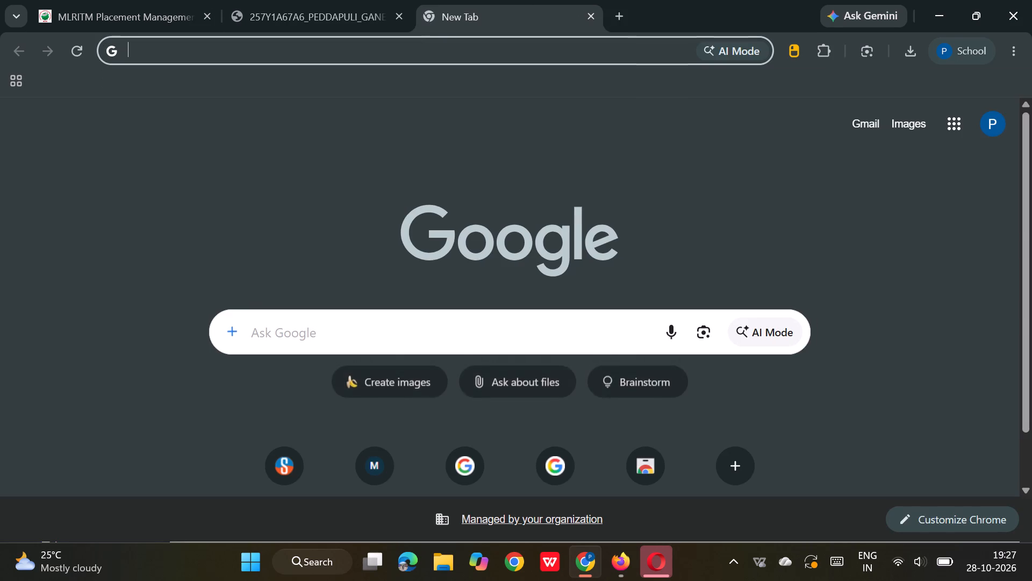
left_click(453, 51)
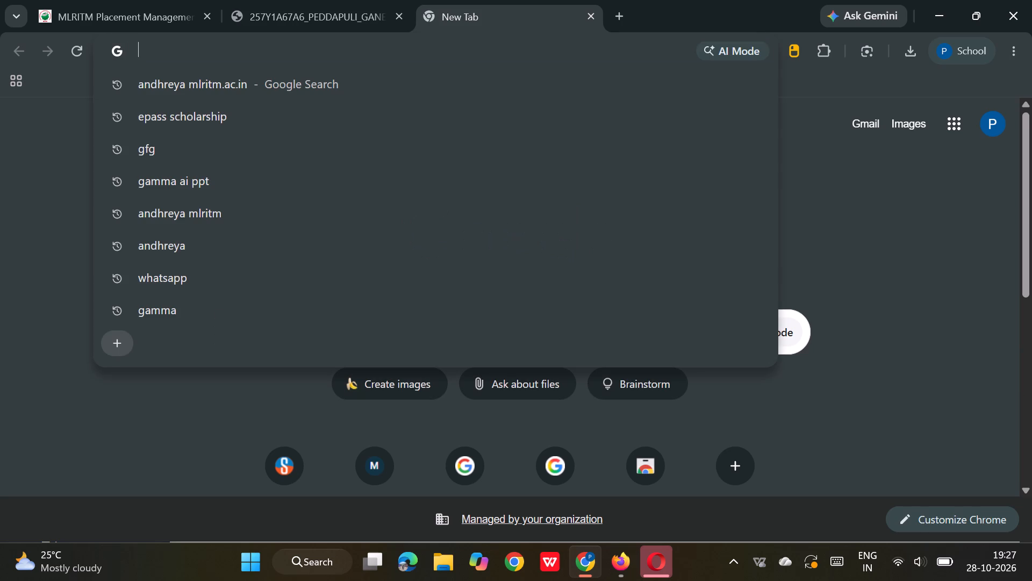
left_click_drag(881, 208, 907, 115)
left_click(907, 115)
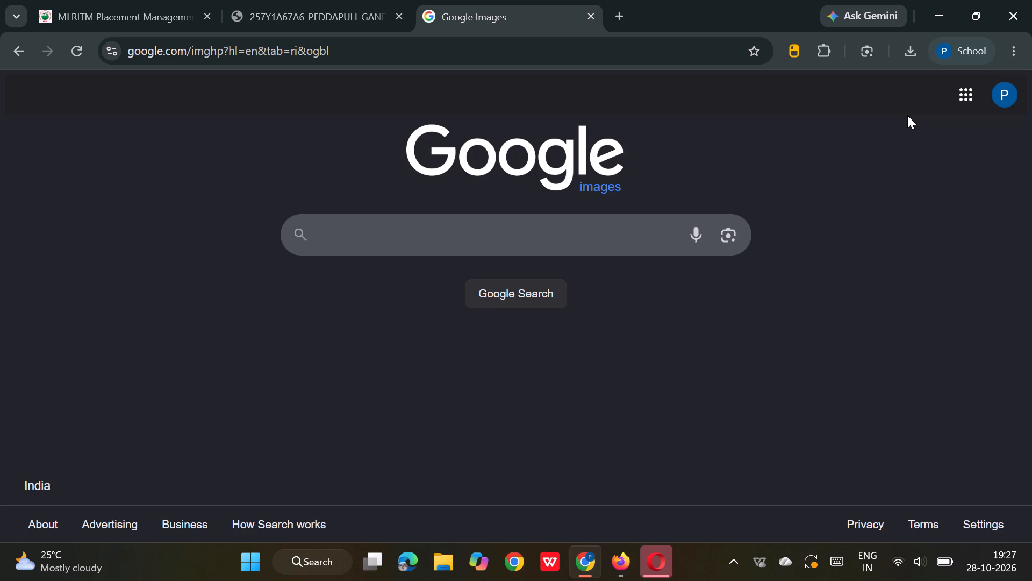
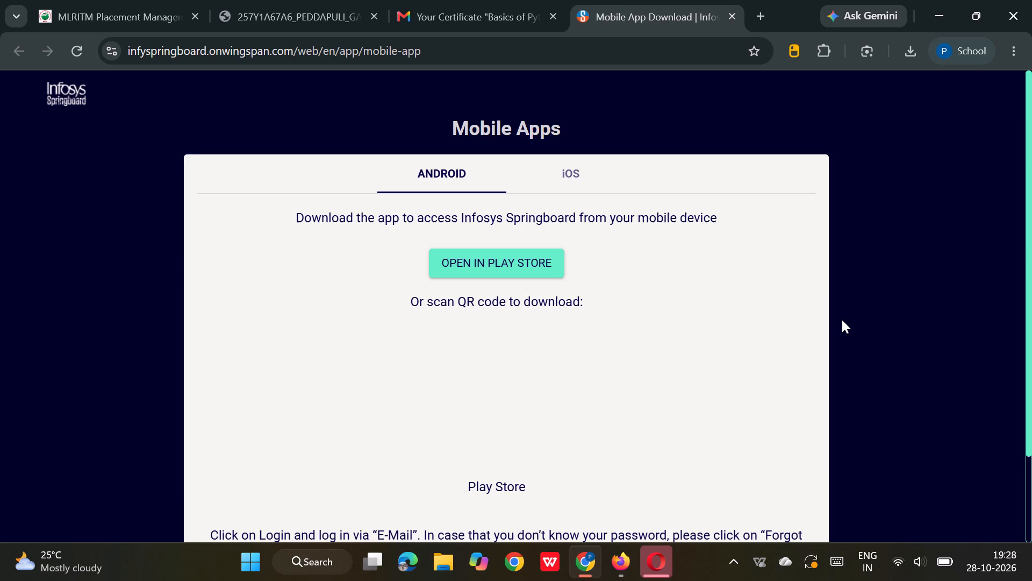
scroll(580, 399, "up", 1)
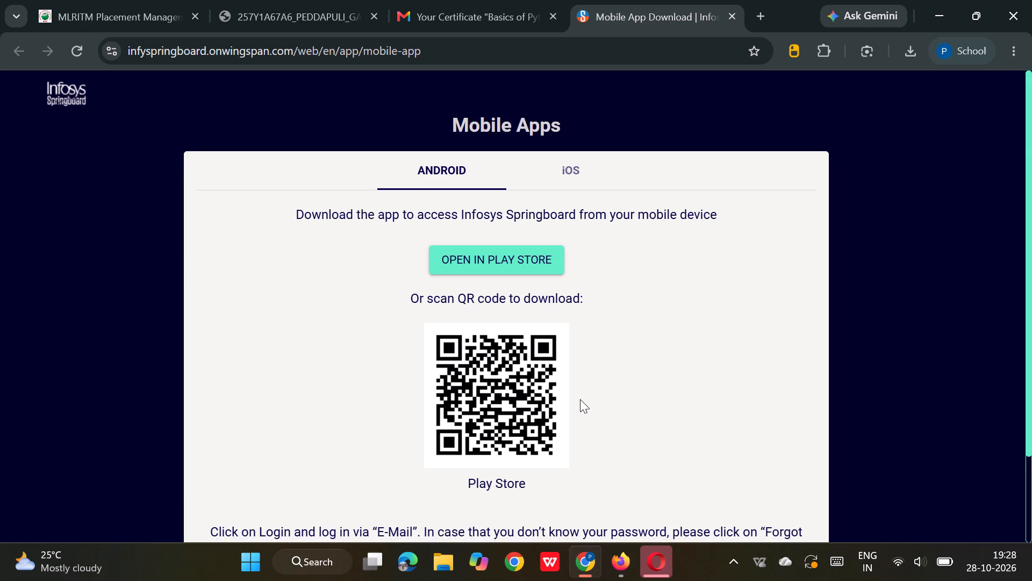
scroll(580, 399, "up", 1)
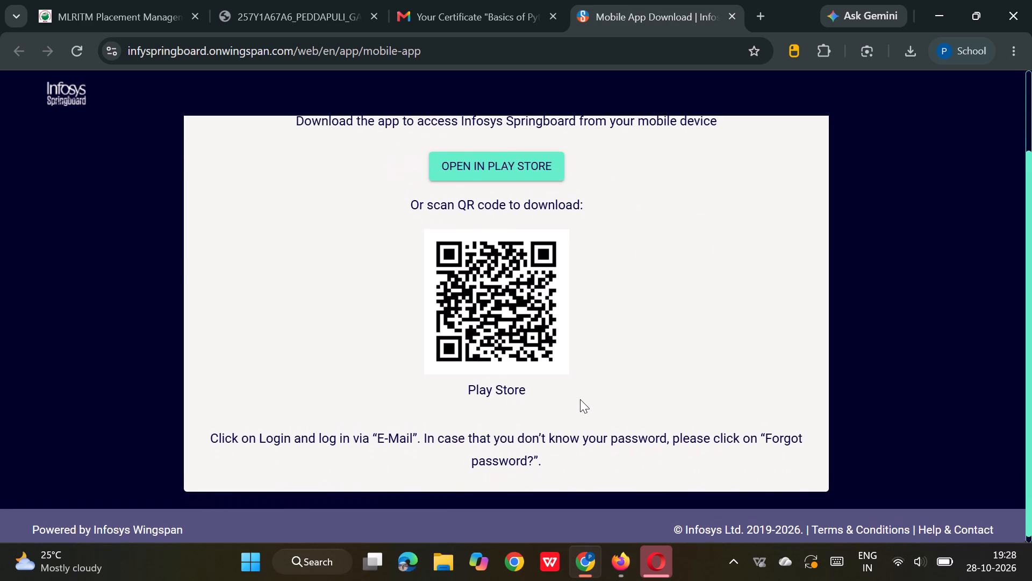
scroll(580, 399, "up", 2)
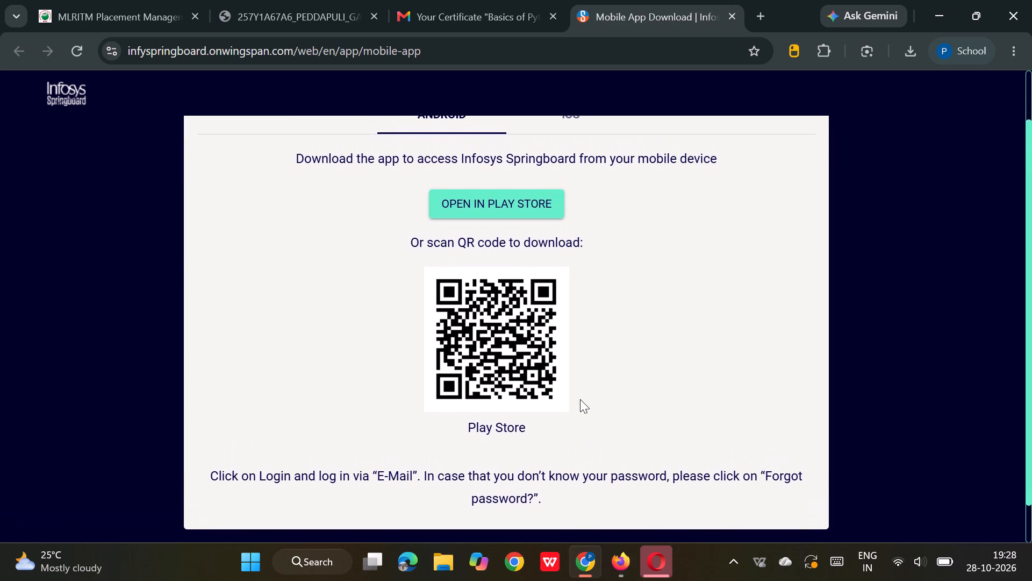
scroll(580, 399, "up", 1)
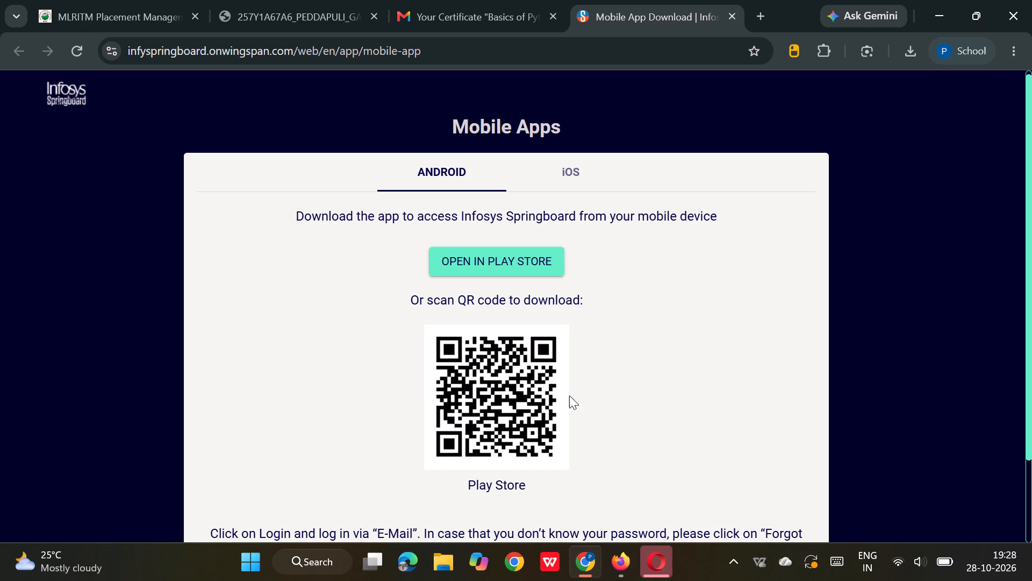
Return to the "Basics of Python" certificate email in Gmail and review its message from the beginning.
left_click(17, 47)
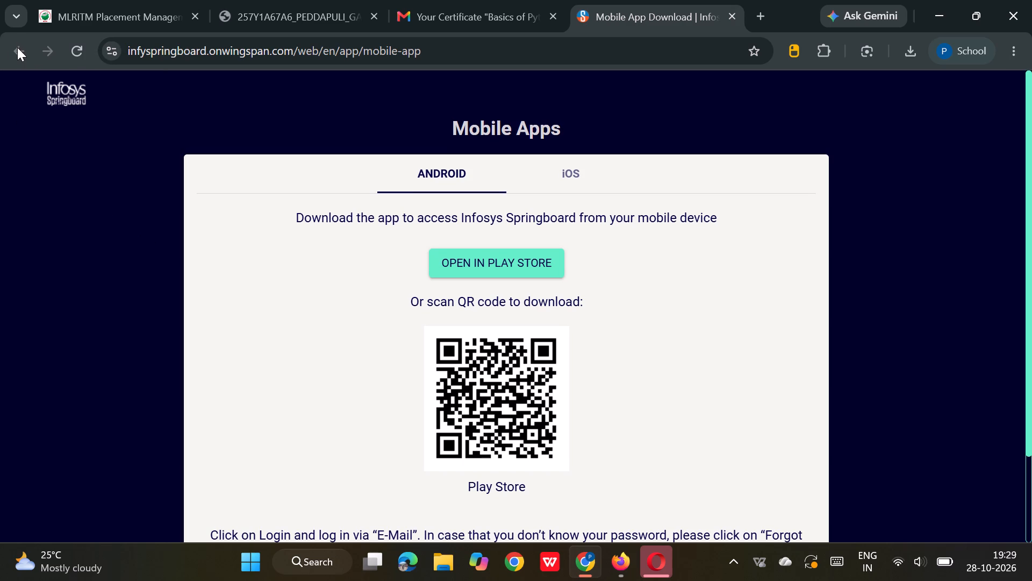
double_click(17, 47)
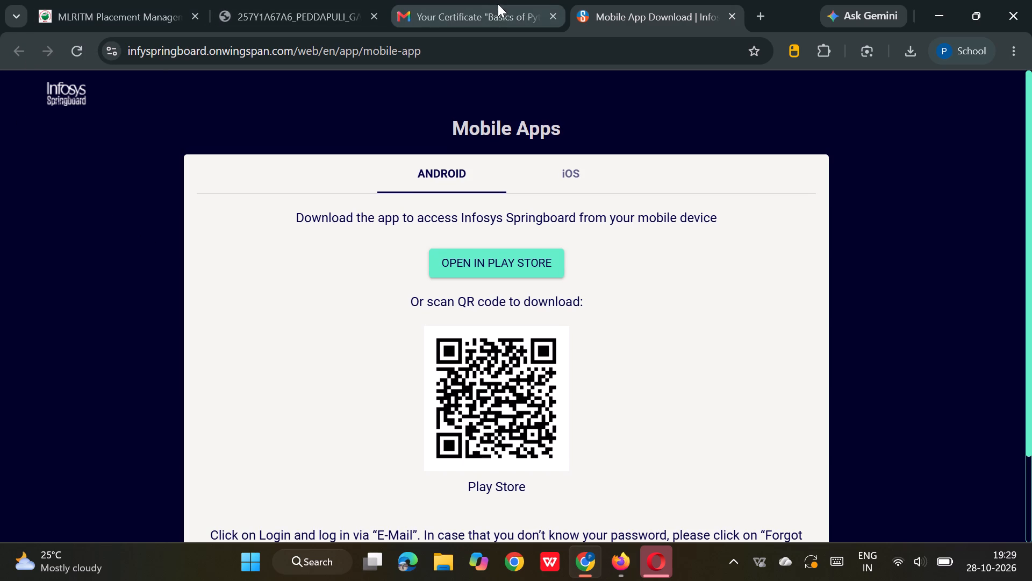
left_click(455, 24)
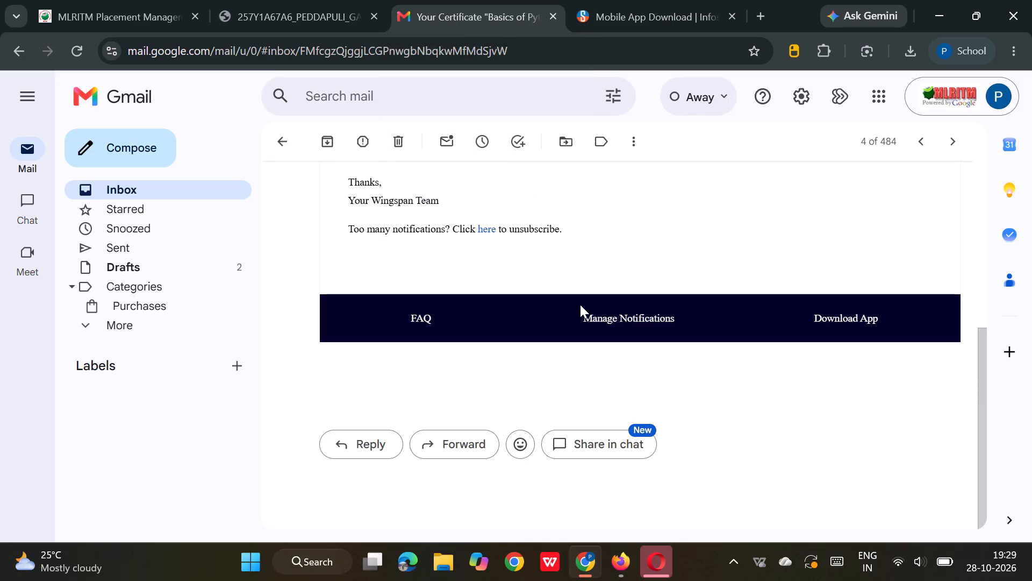
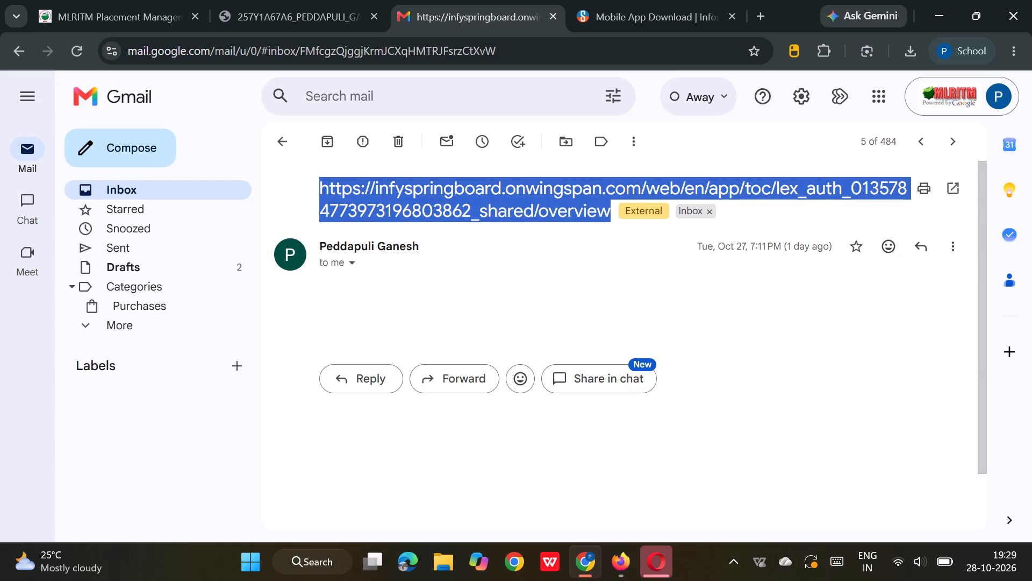
Copy the Infosys Springboard course link from the email's subject line and open it in a new browser tab.
key("ctrl+c")
left_click(759, 13)
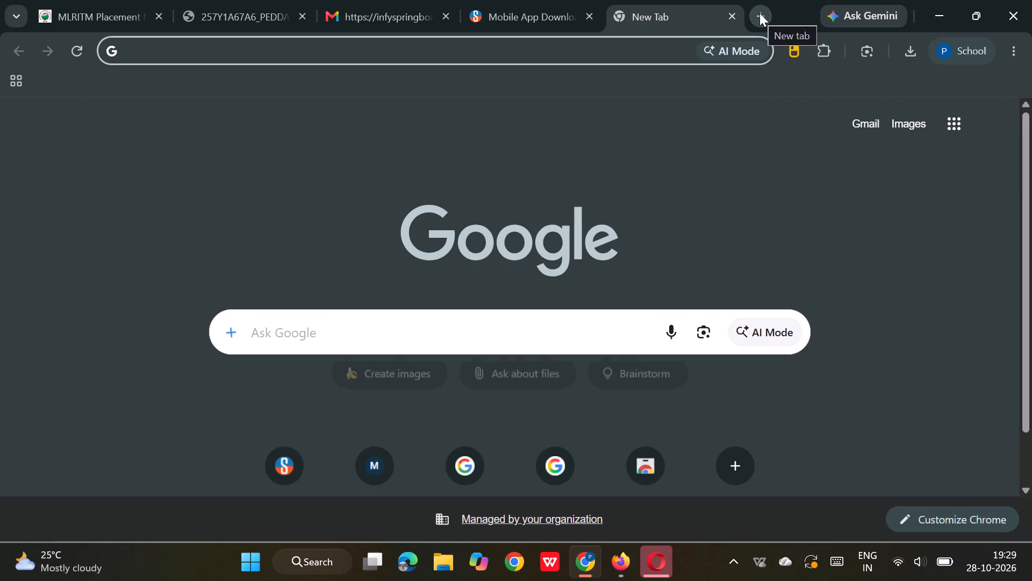
left_click(599, 51)
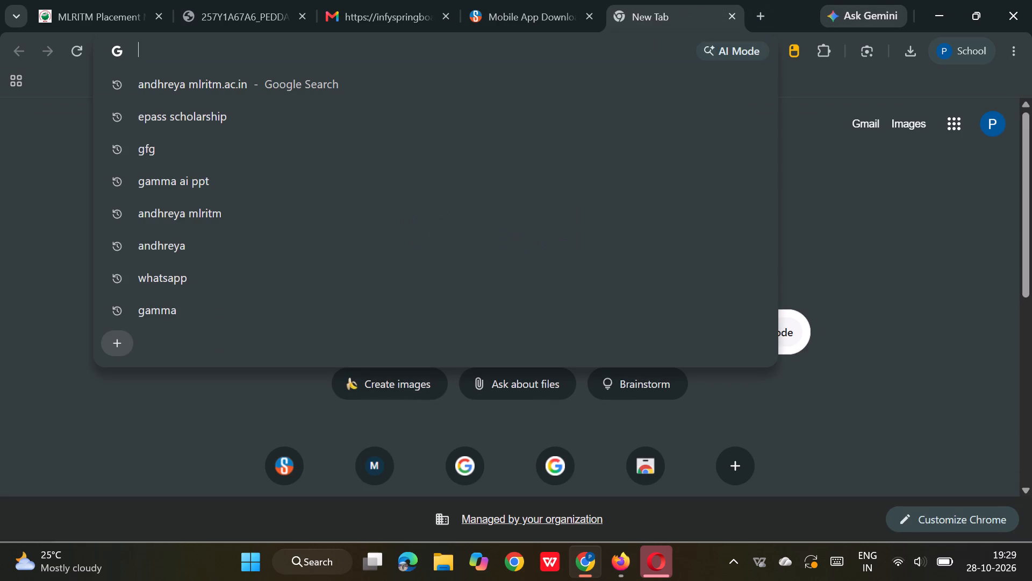
key("ctrl+v")
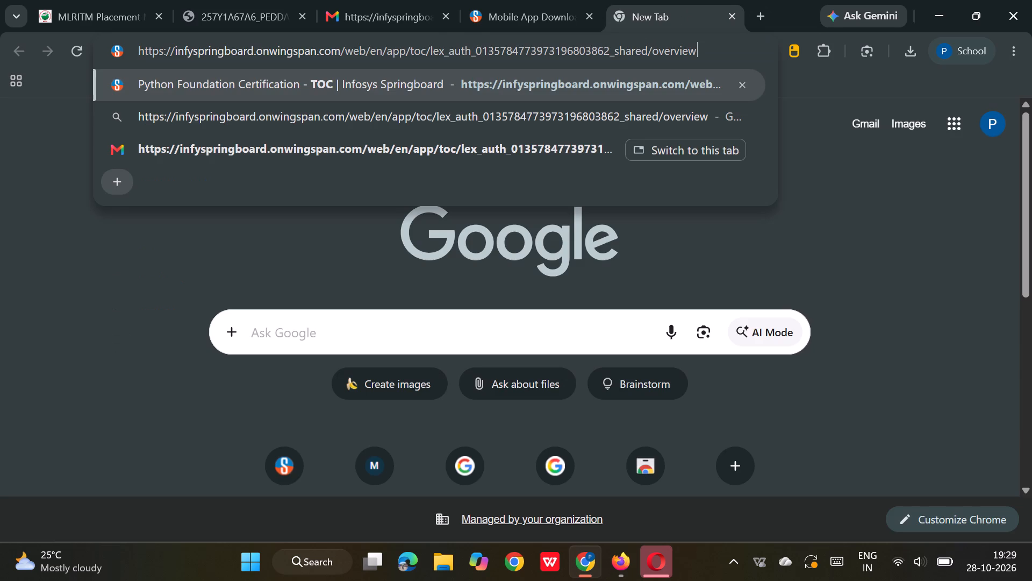
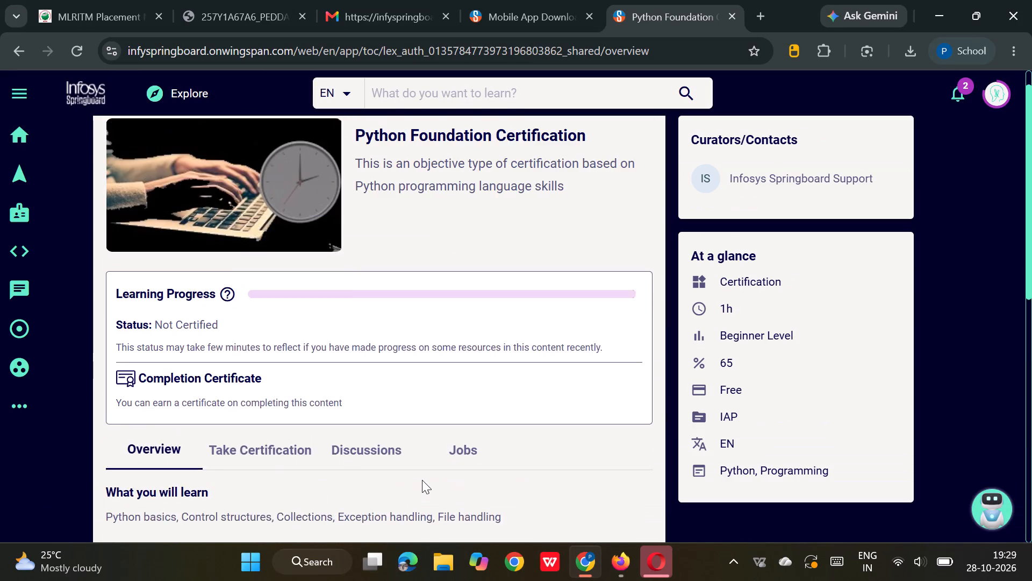
Examine the Overview and Take Certification sections of the Python Foundation Certification page.
scroll(422, 480, "down", 1)
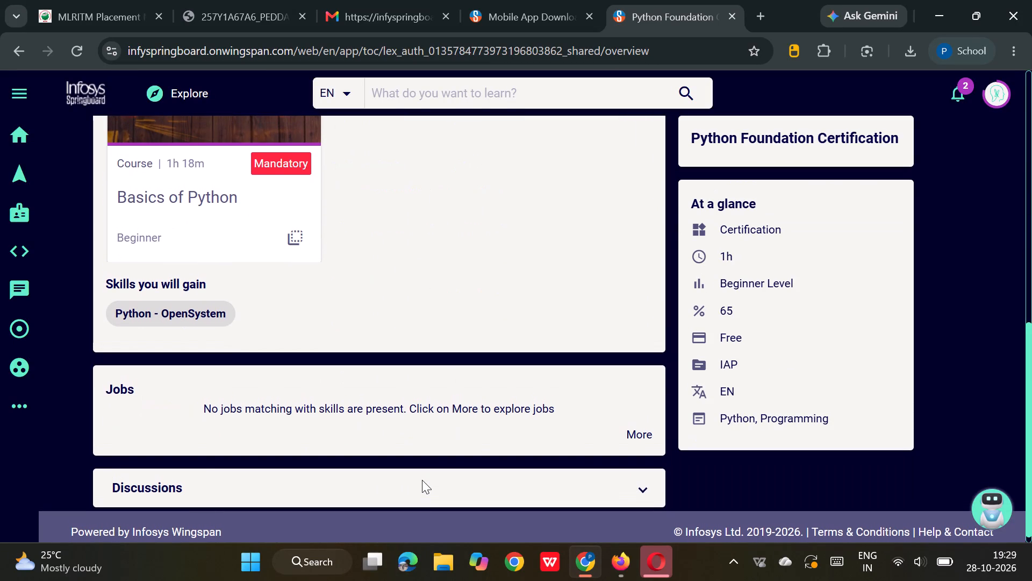
scroll(422, 480, "up", 2)
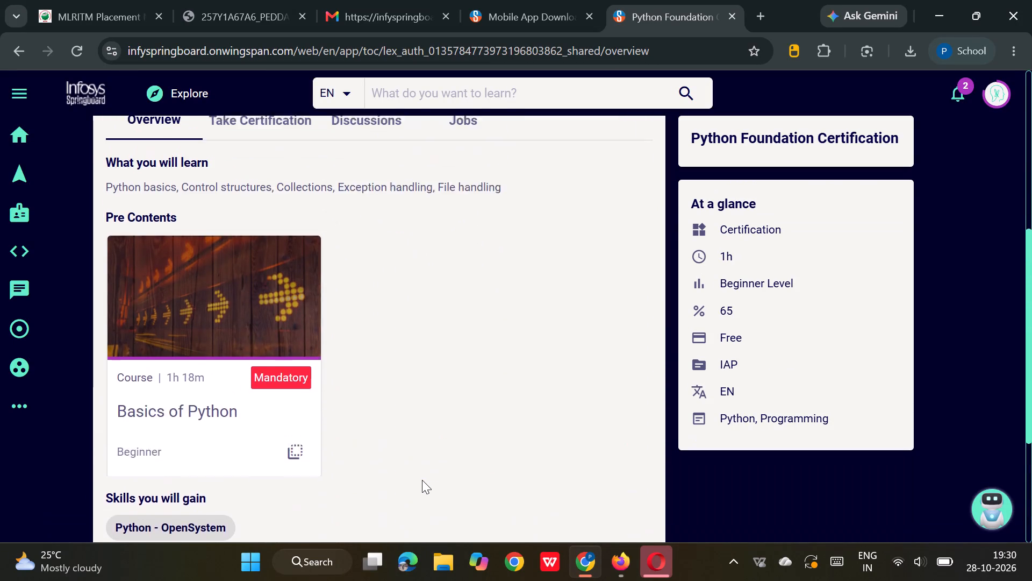
scroll(422, 480, "up", 3)
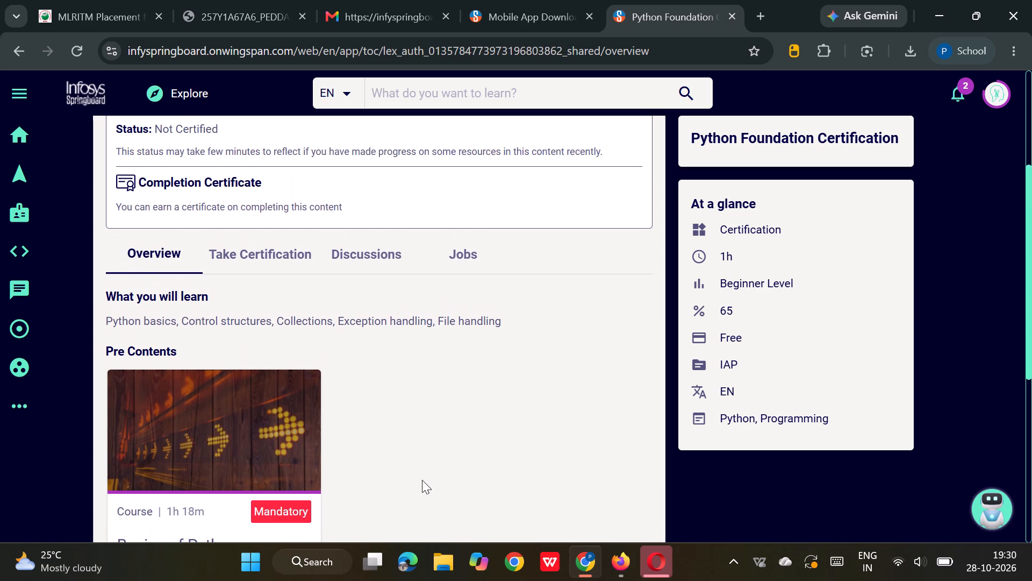
left_click(283, 251)
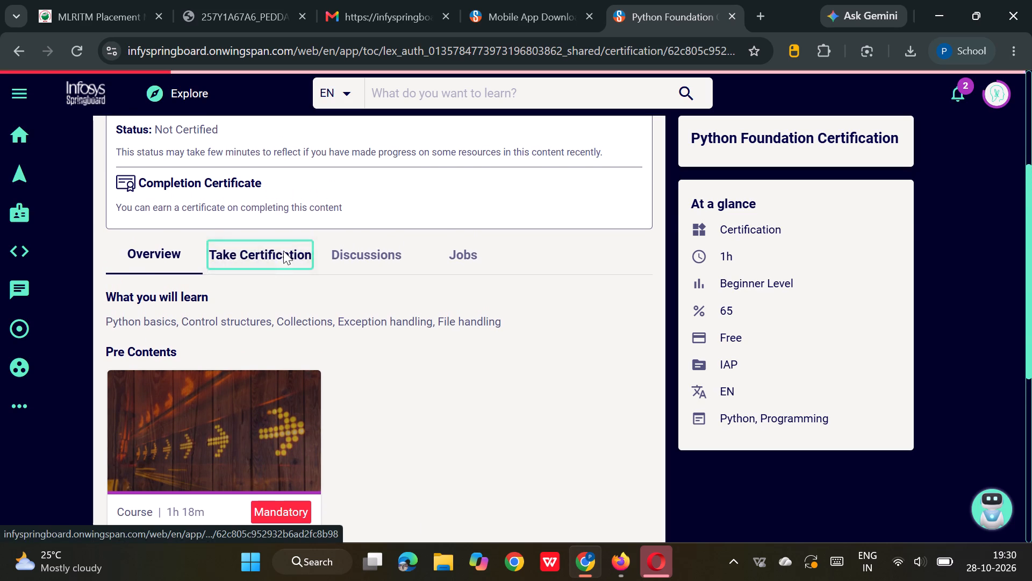
scroll(477, 384, "down", 2)
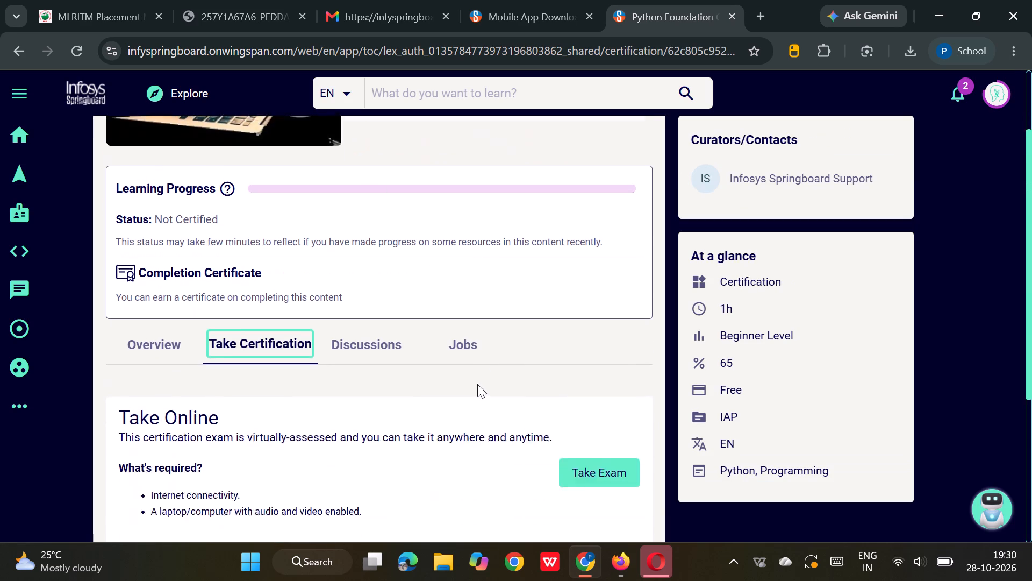
scroll(477, 384, "down", 3)
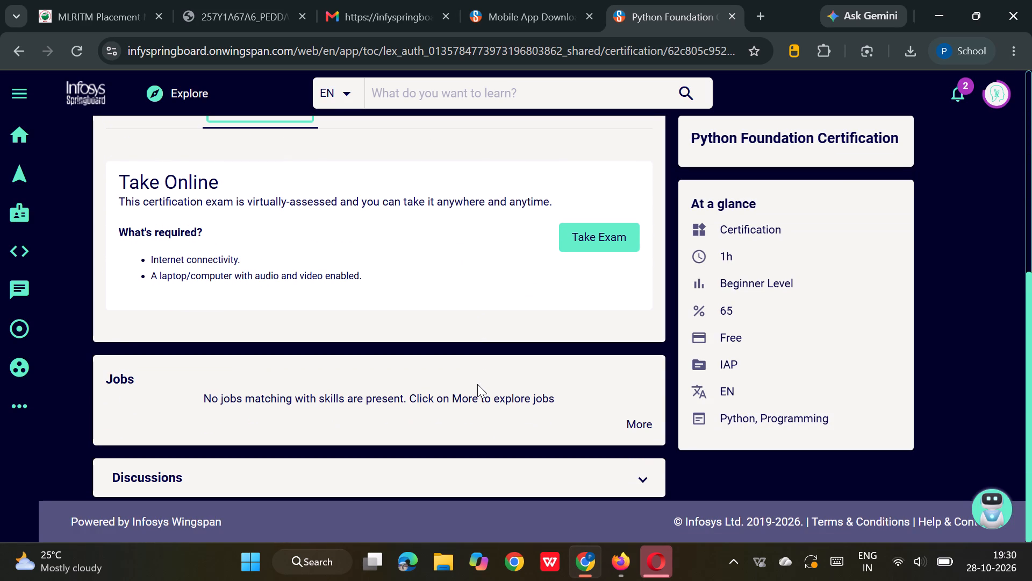
scroll(477, 384, "up", 5)
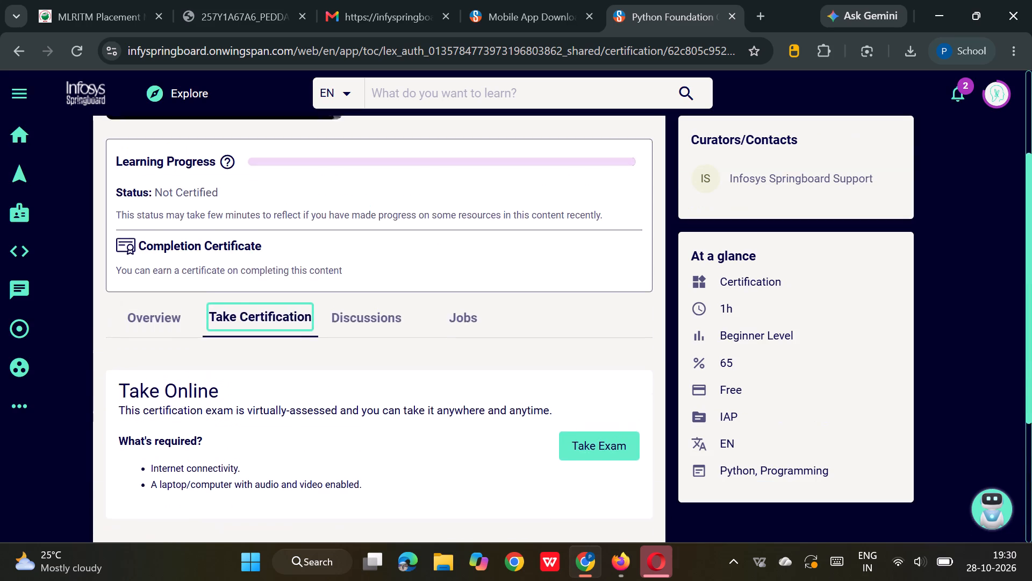
scroll(477, 384, "up", 1)
left_click(148, 405)
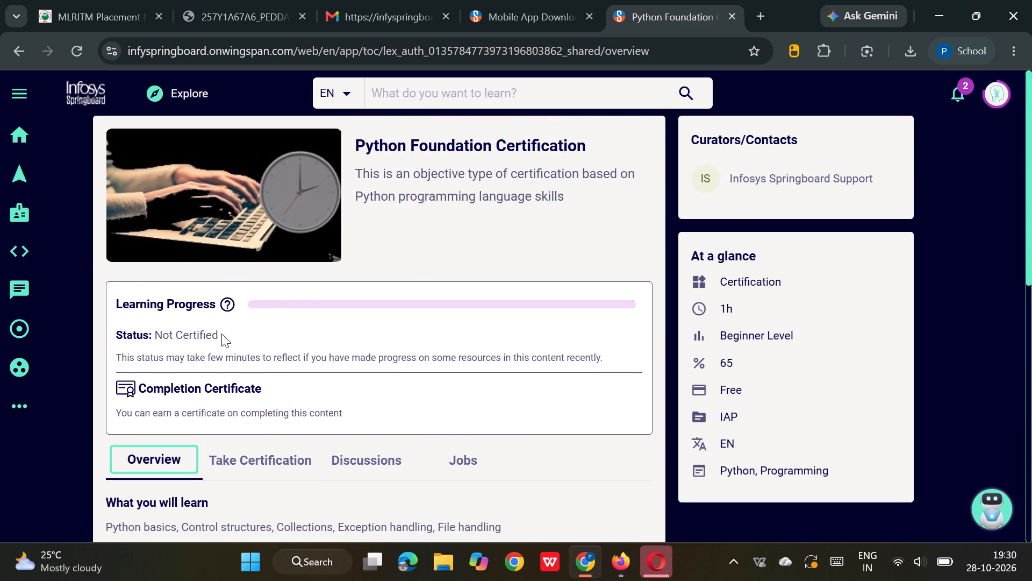
Open the Infosys Springboard home page and look over its learning sections.
left_click(24, 142)
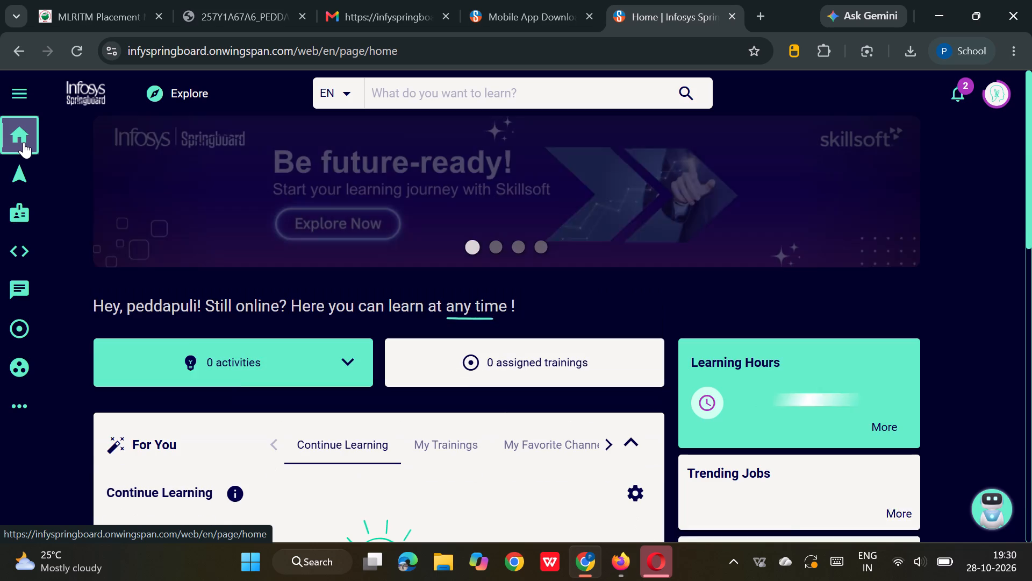
scroll(24, 138, "down", 3)
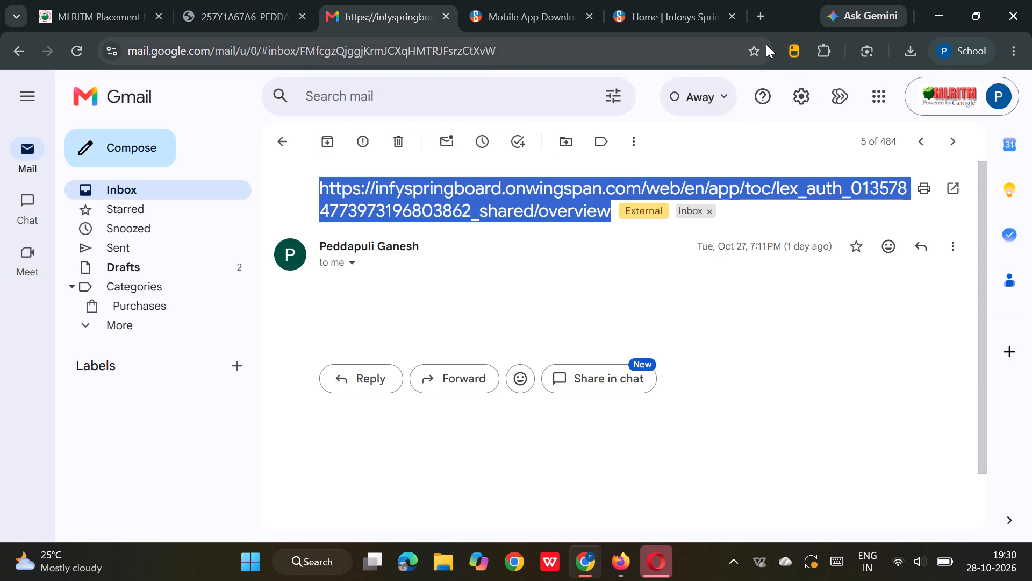
left_click(765, 18)
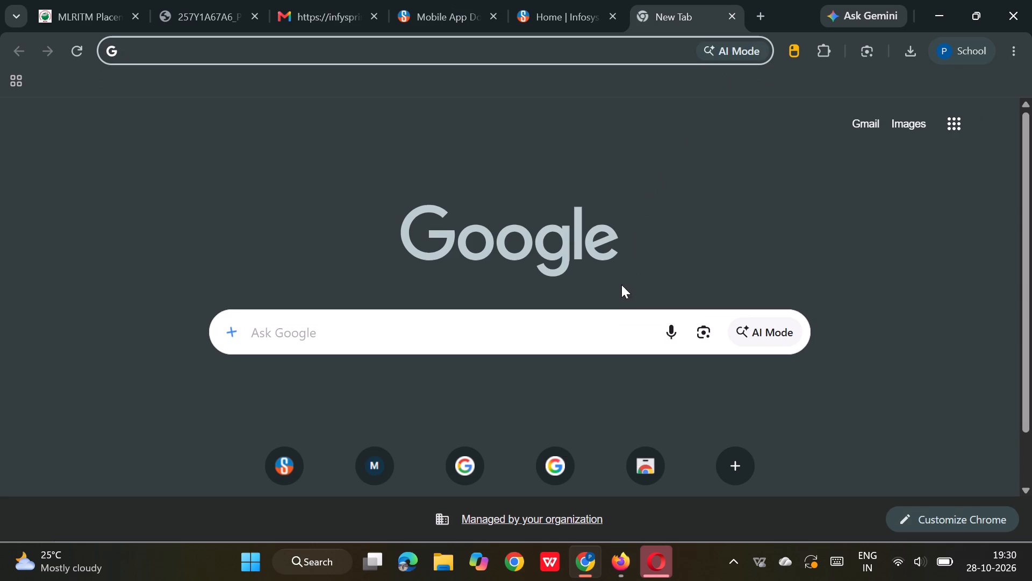
left_click(612, 310)
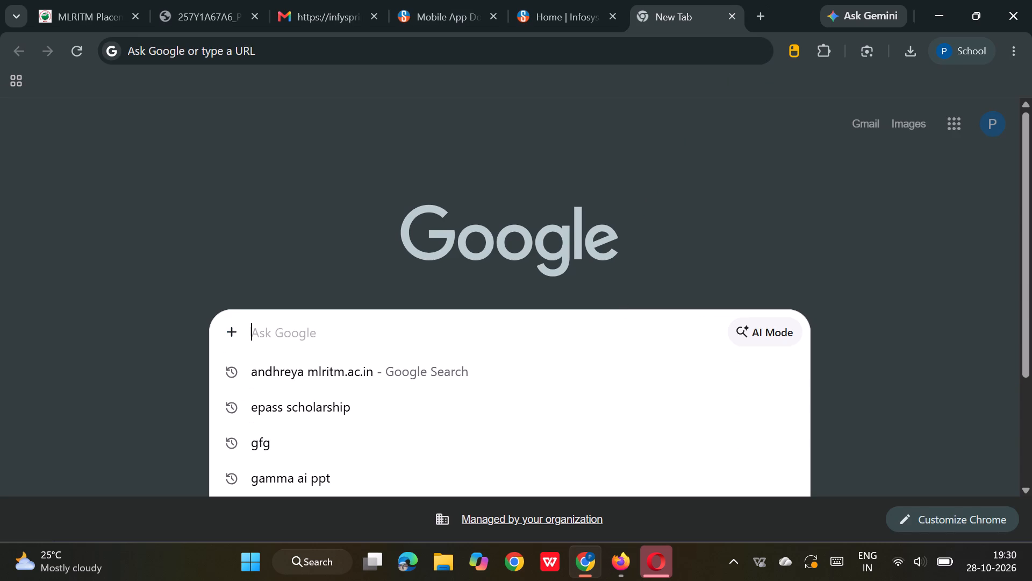
key("ctrl+v")
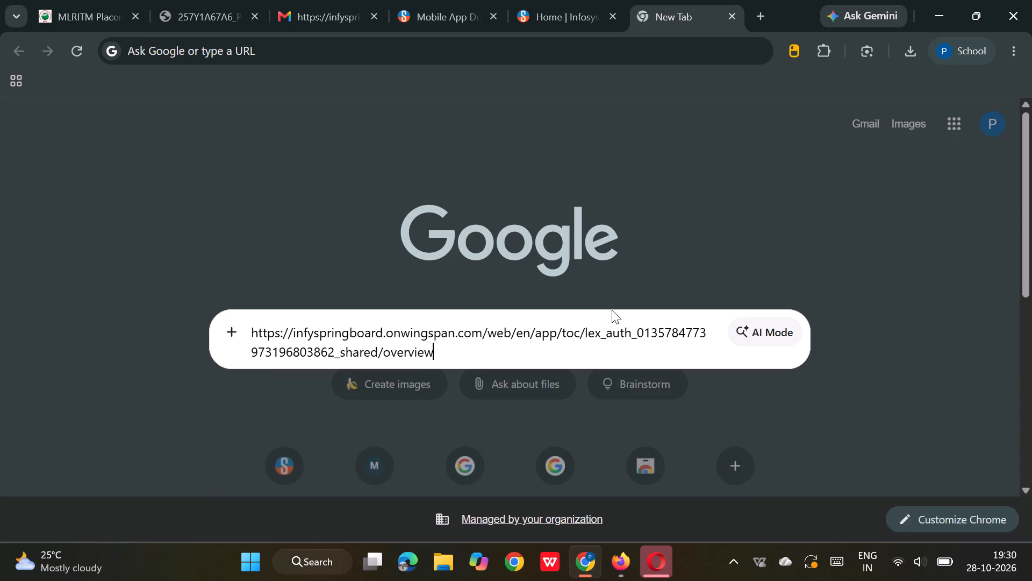
key("Return")
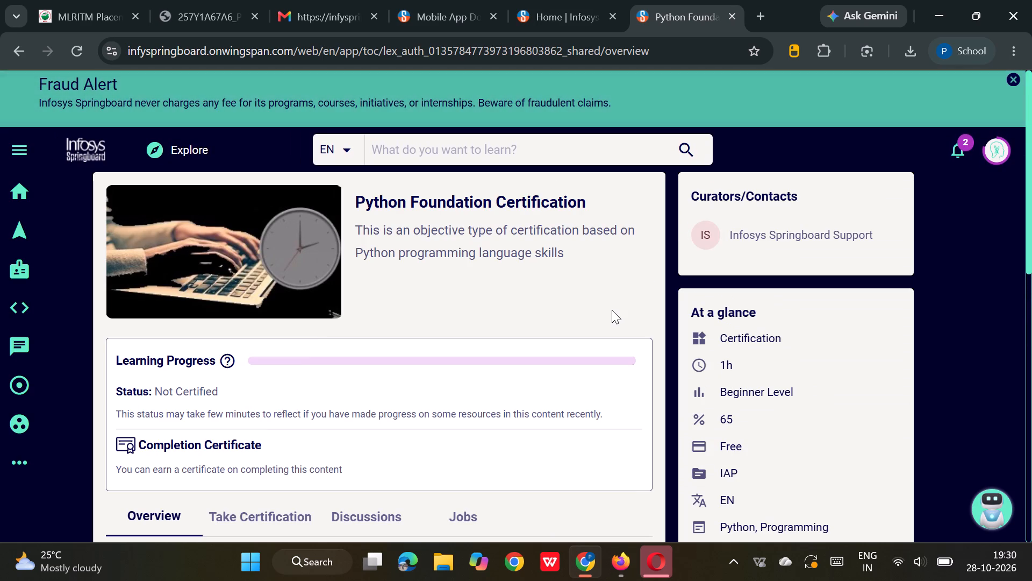
Open the mandatory Basics of Python course page from the certification's pre contents.
scroll(554, 364, "down", 1)
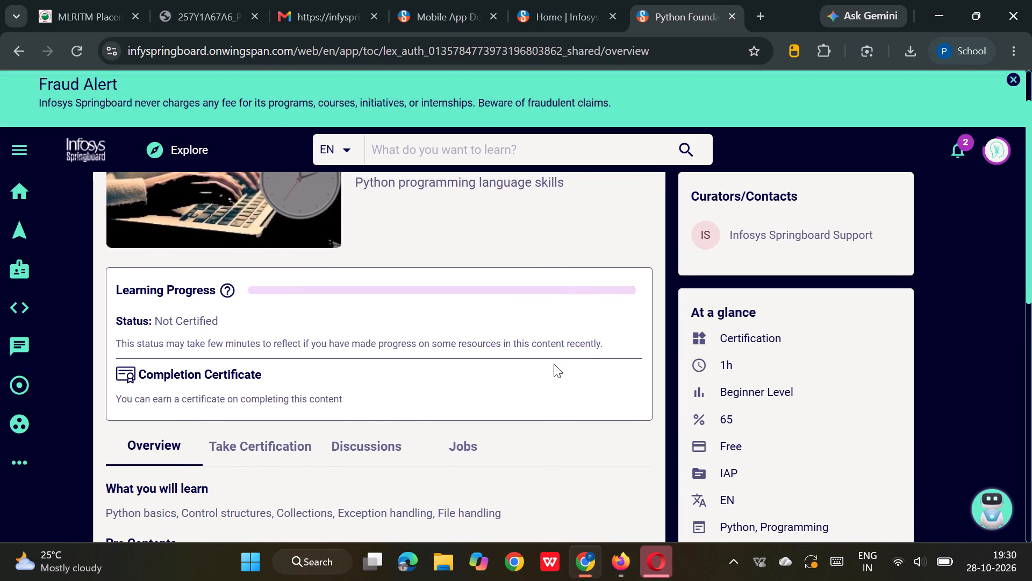
scroll(554, 364, "down", 1)
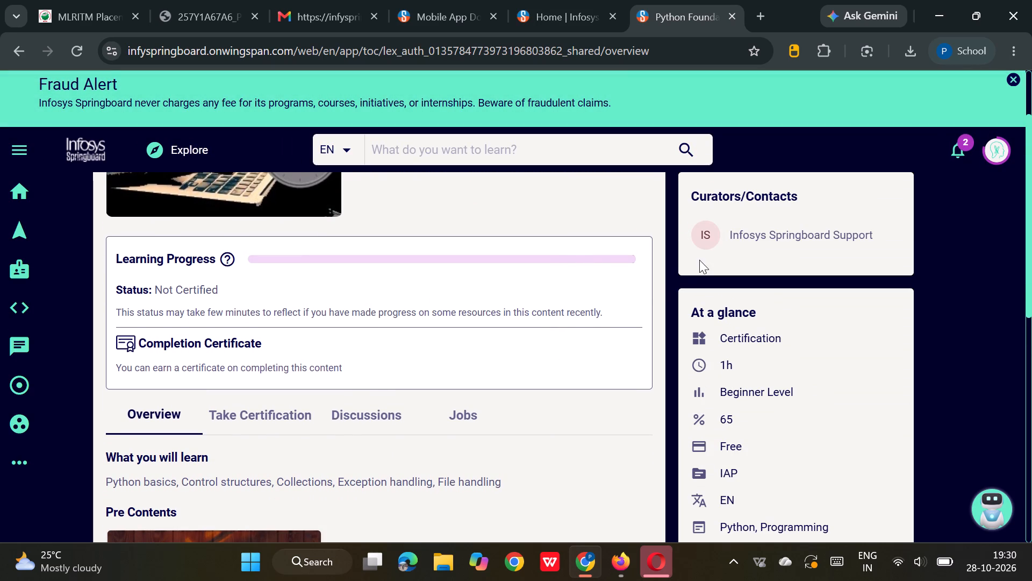
scroll(785, 375, "down", 2)
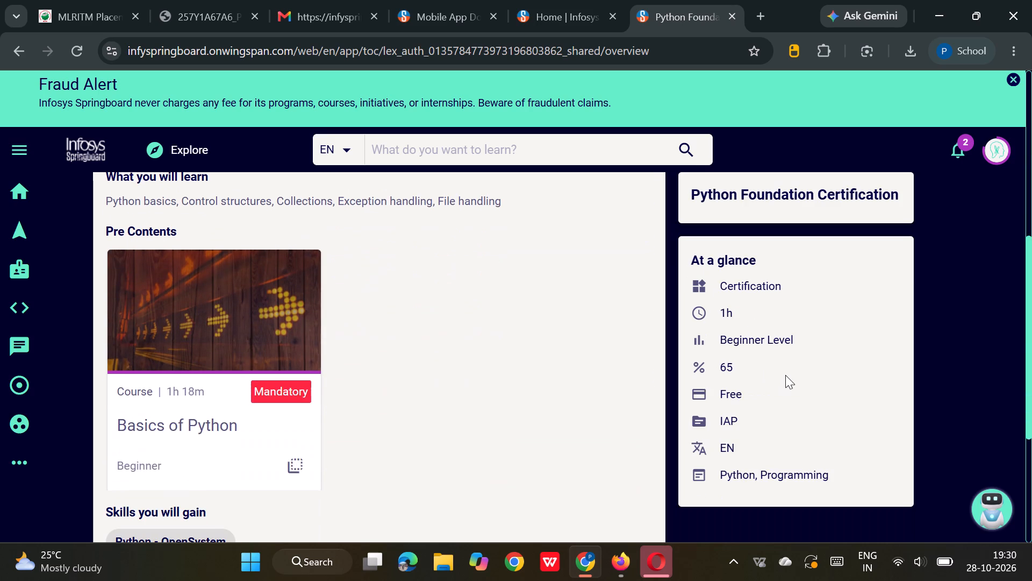
scroll(785, 375, "down", 2)
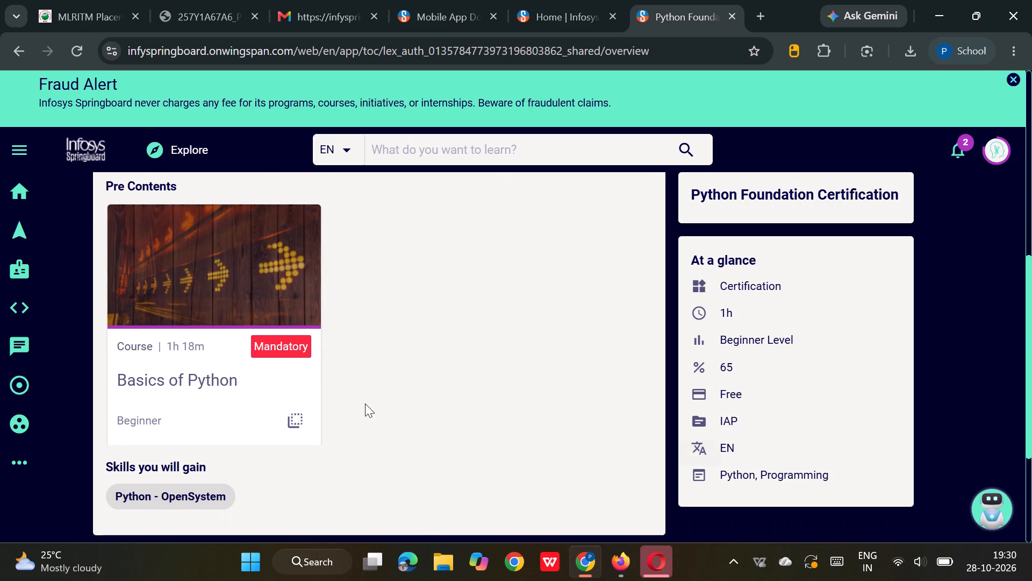
left_click(249, 368)
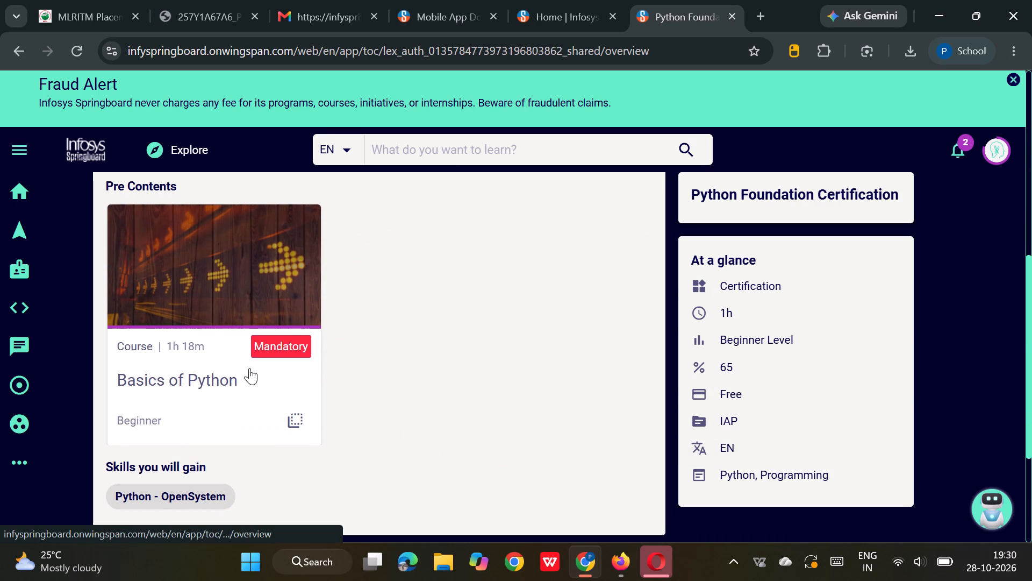
left_click(249, 335)
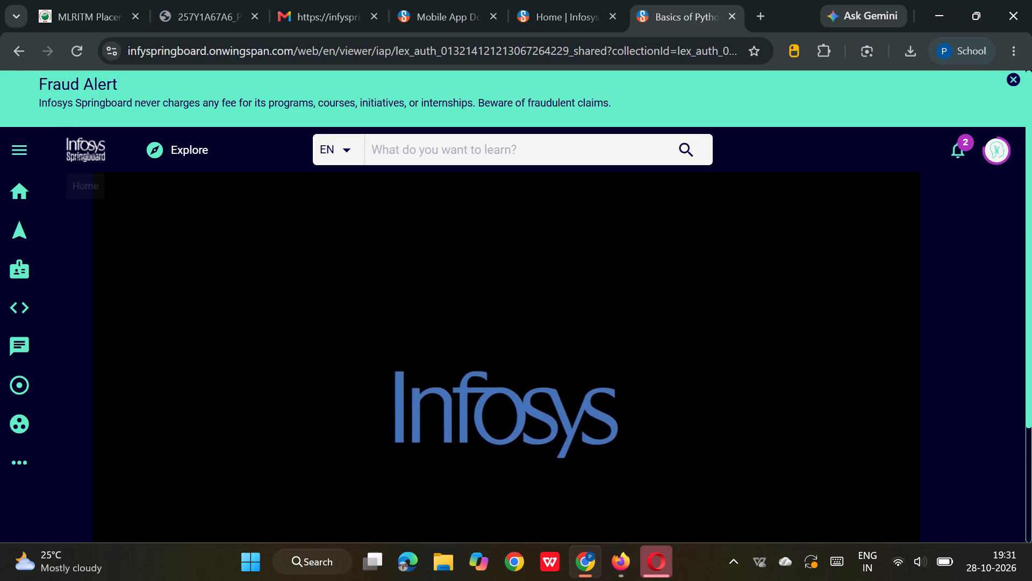
left_click(22, 58)
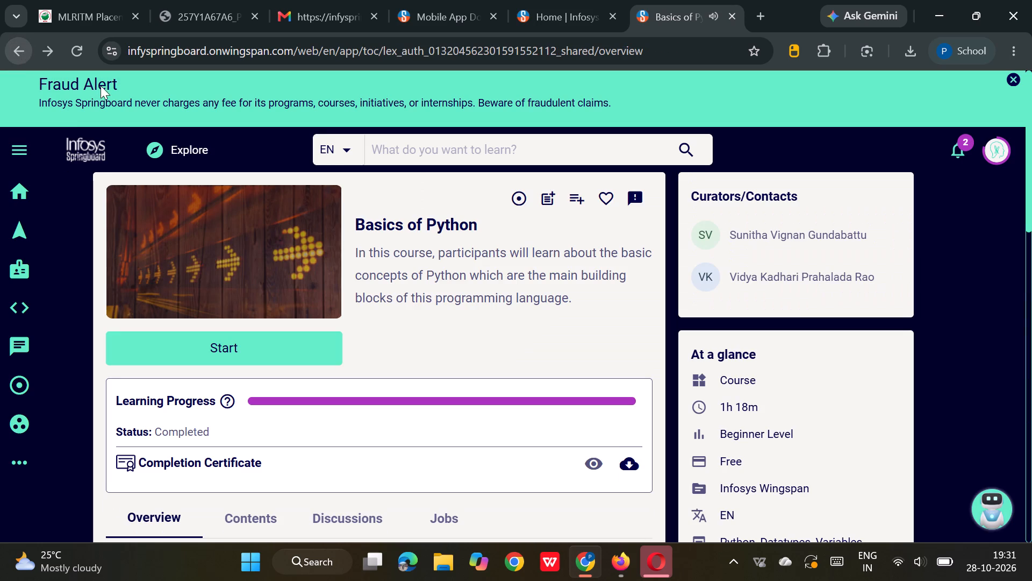
Download the Basics of Python completion certificate and show the file in the Downloads folder.
left_click(627, 462)
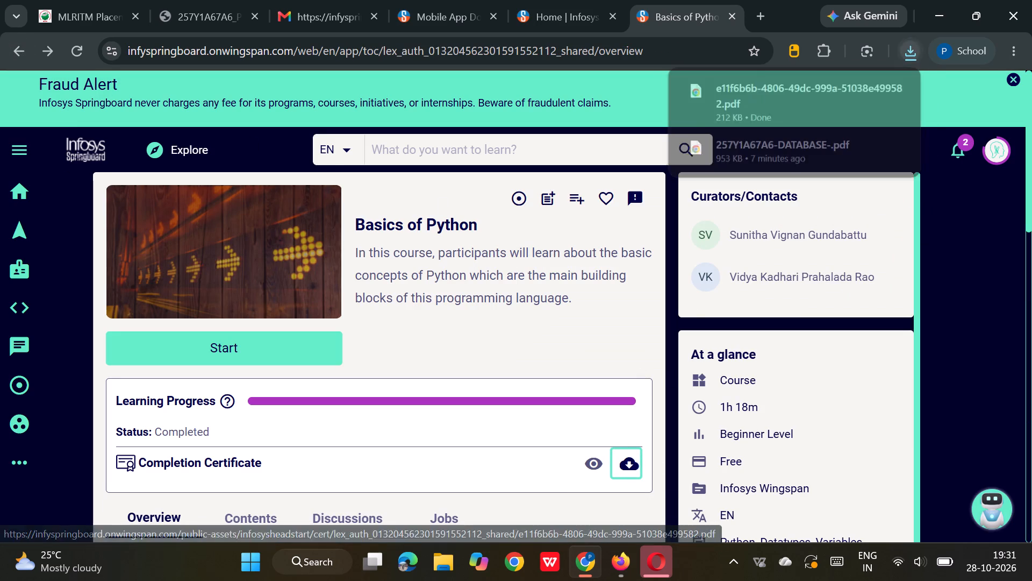
left_click(863, 97)
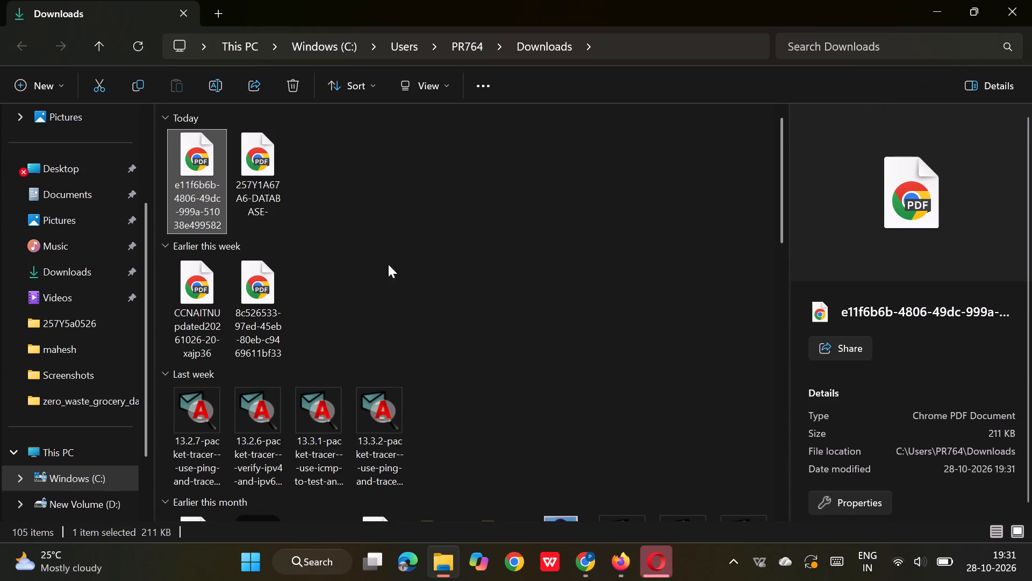
Open the downloaded course completion certificate PDF, look it over and close it.
triple_click(182, 145)
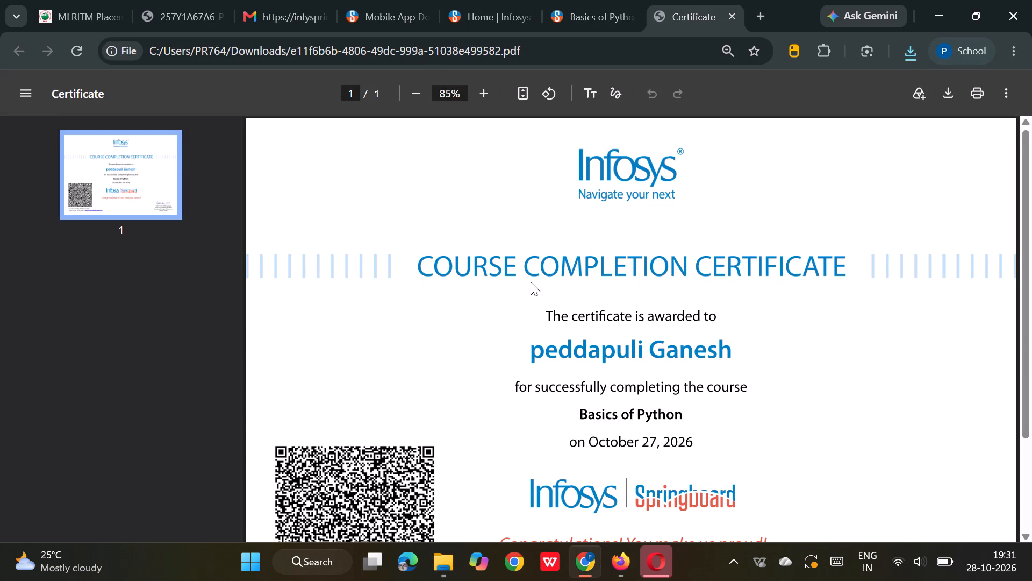
scroll(531, 282, "down", 1)
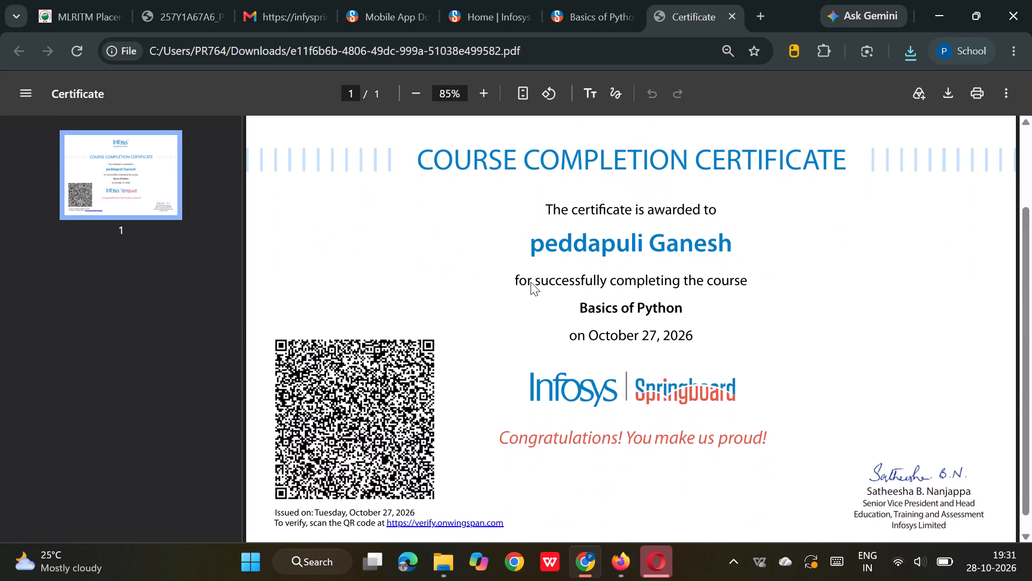
scroll(531, 282, "up", 8)
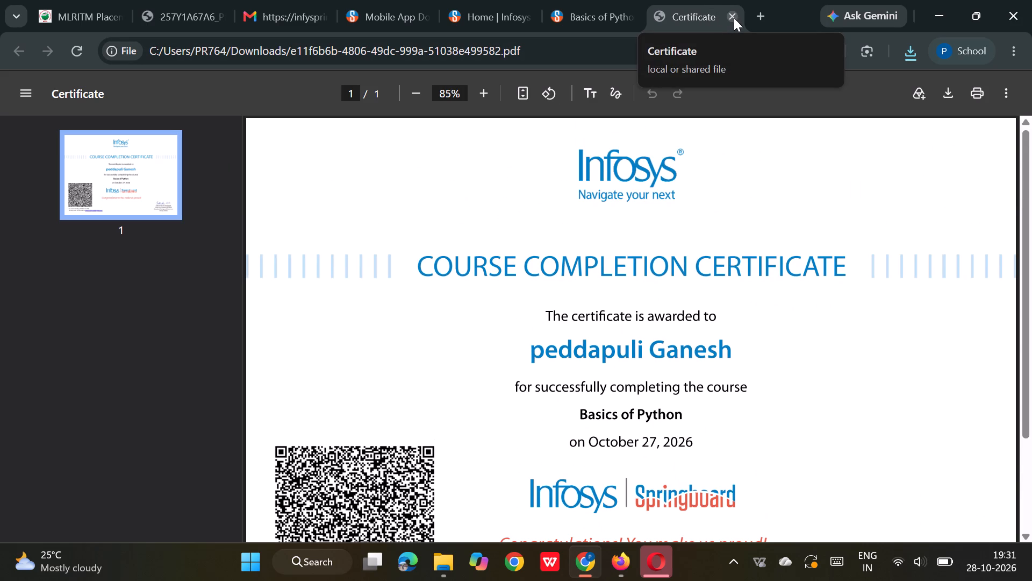
left_click(734, 18)
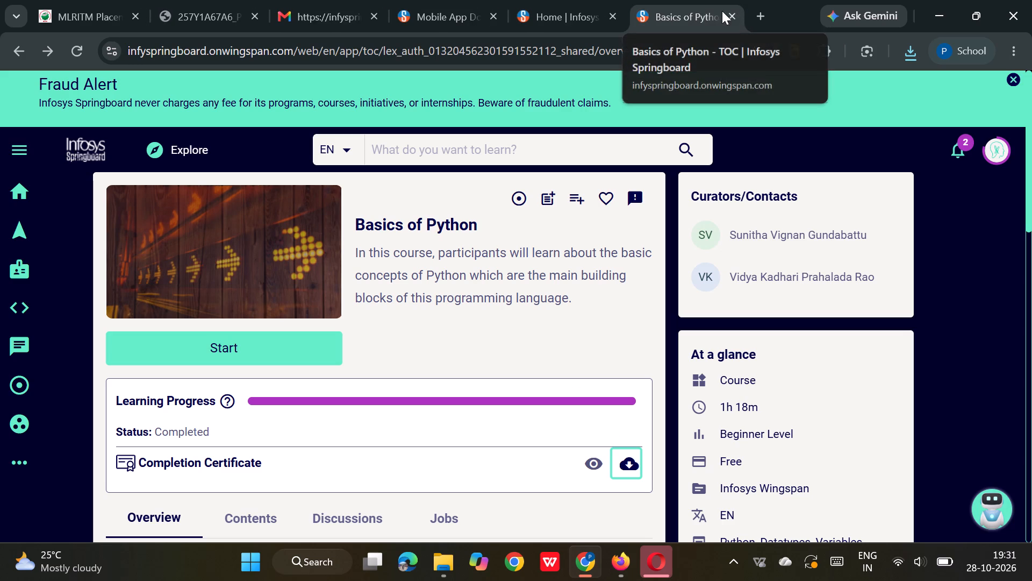
Close the Infosys Springboard pages, the Gmail message and the AWS certificate PDF, keeping only the MLRITM placement portal open.
left_click(732, 17)
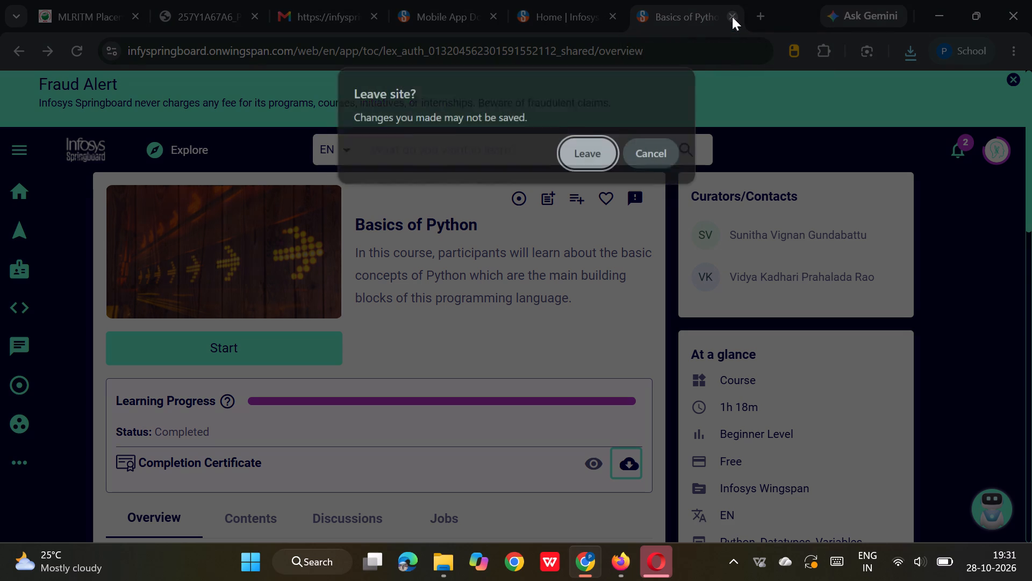
left_click(653, 160)
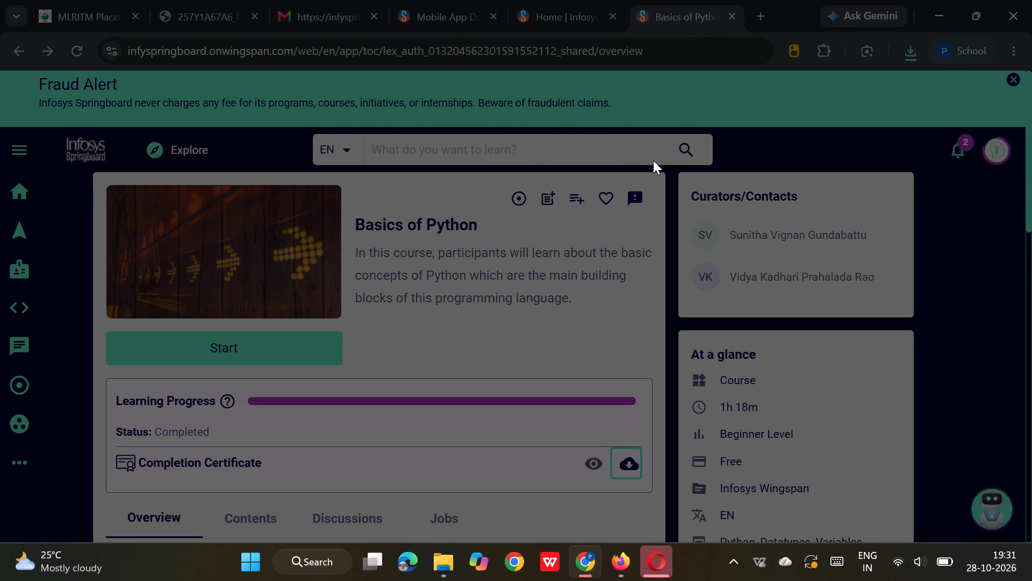
left_click(734, 15)
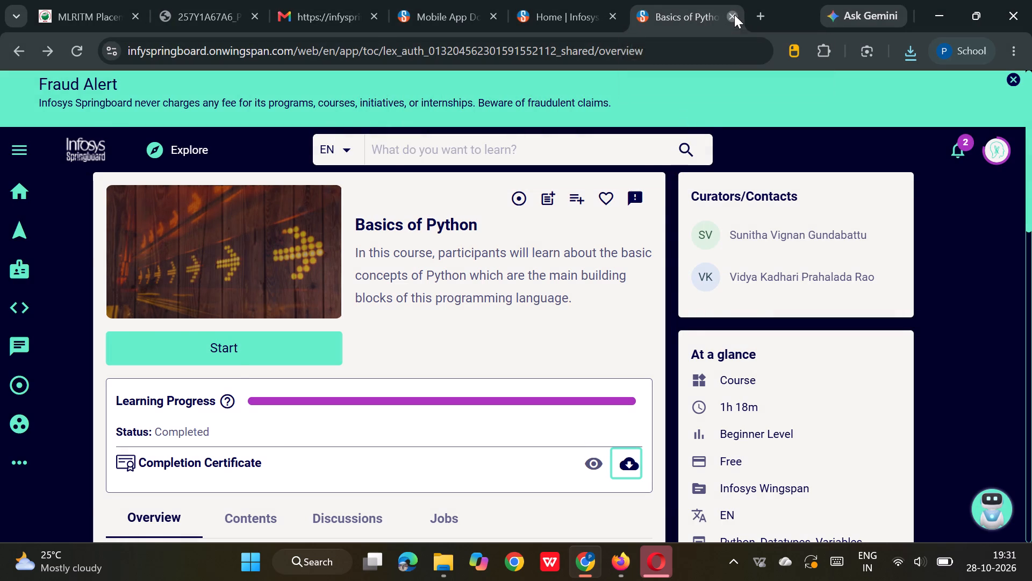
left_click(730, 17)
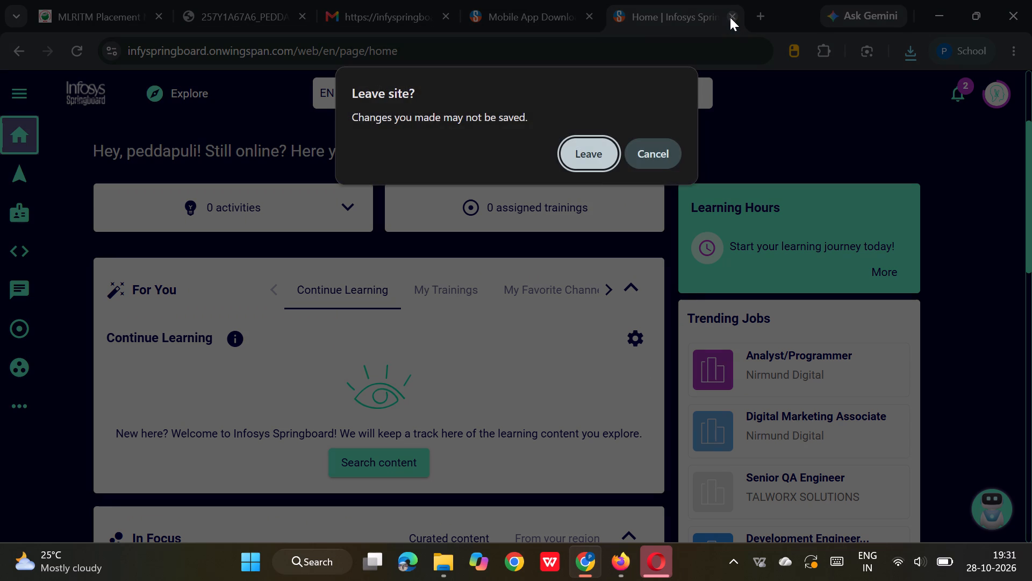
left_click(593, 177)
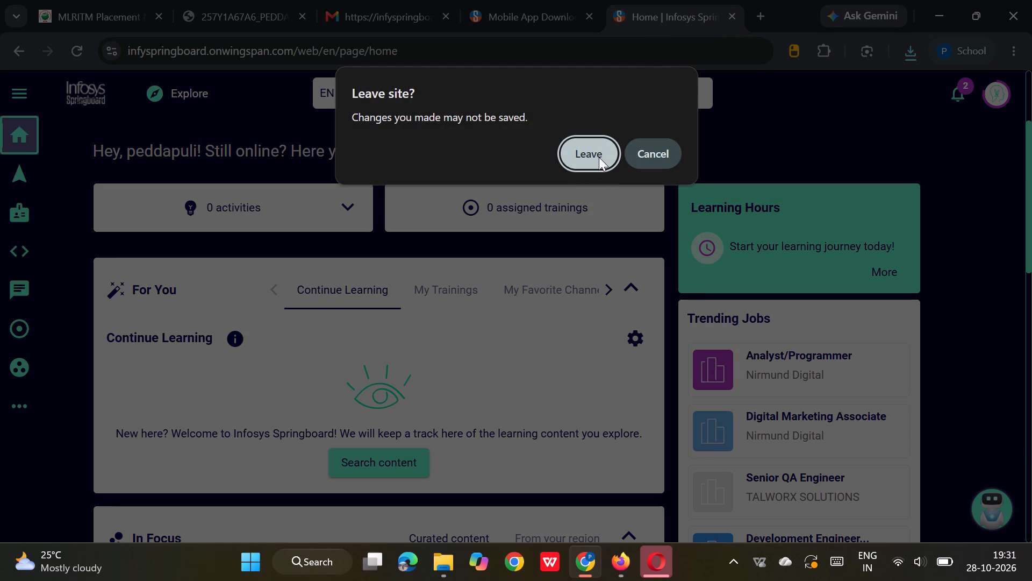
left_click(599, 157)
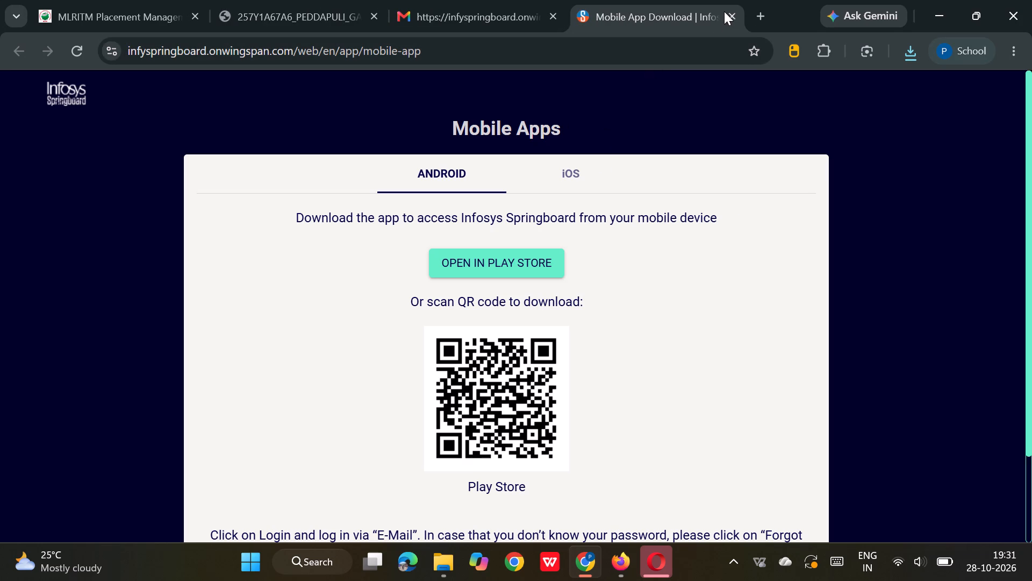
left_click(729, 13)
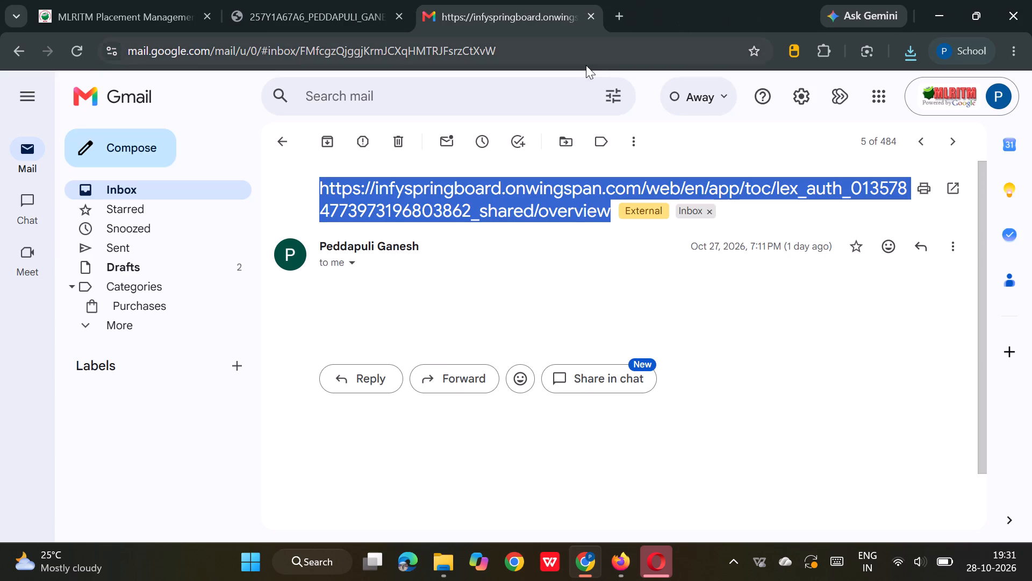
left_click(590, 9)
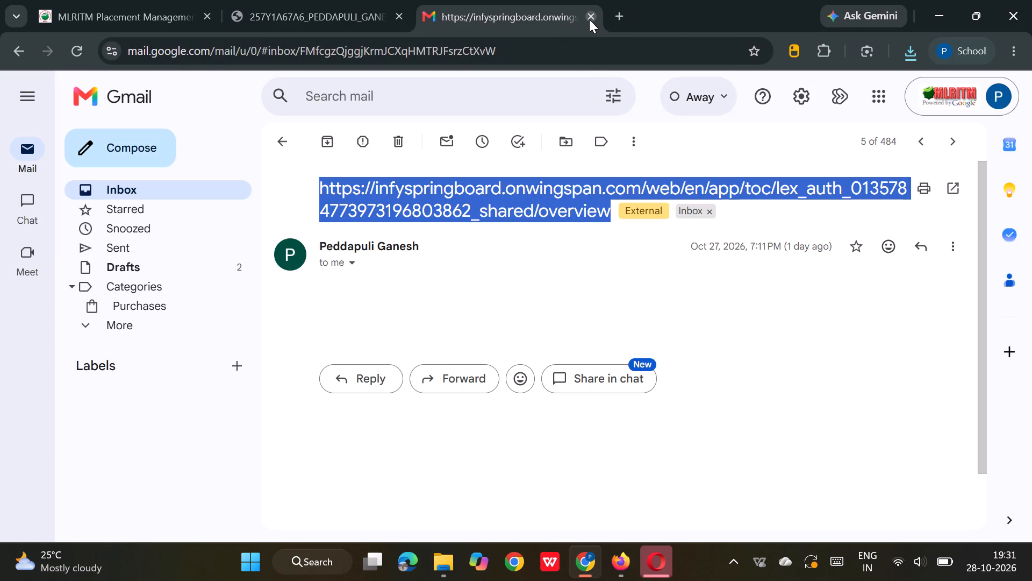
left_click(589, 14)
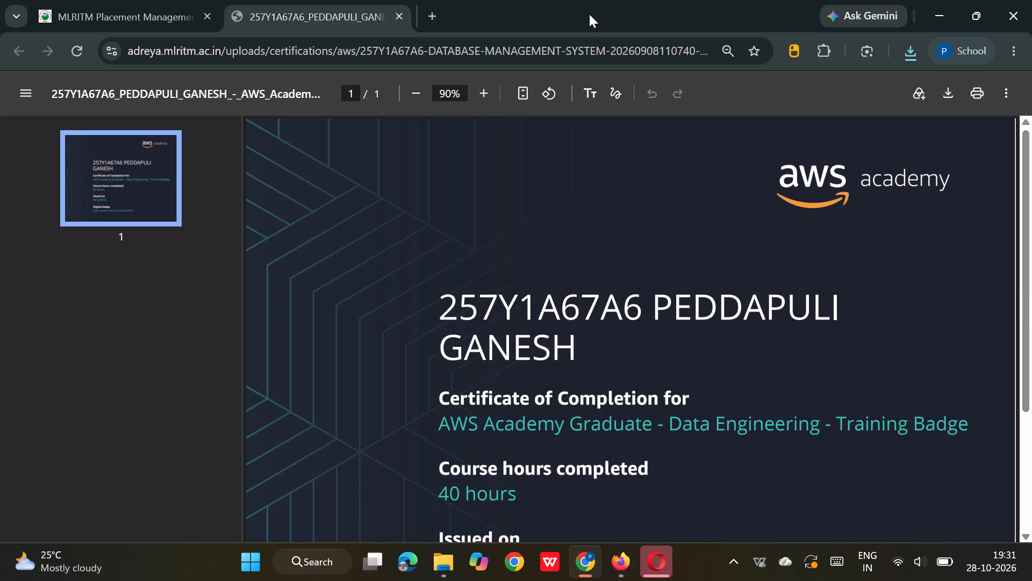
left_click(396, 17)
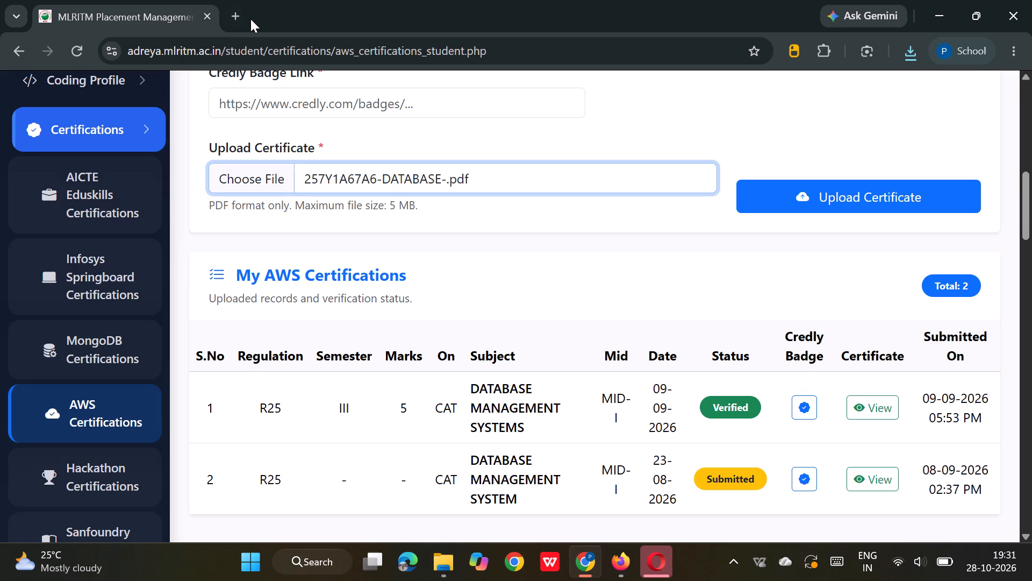
Open a new blank browser page and bring up the list of Google apps.
left_click(241, 15)
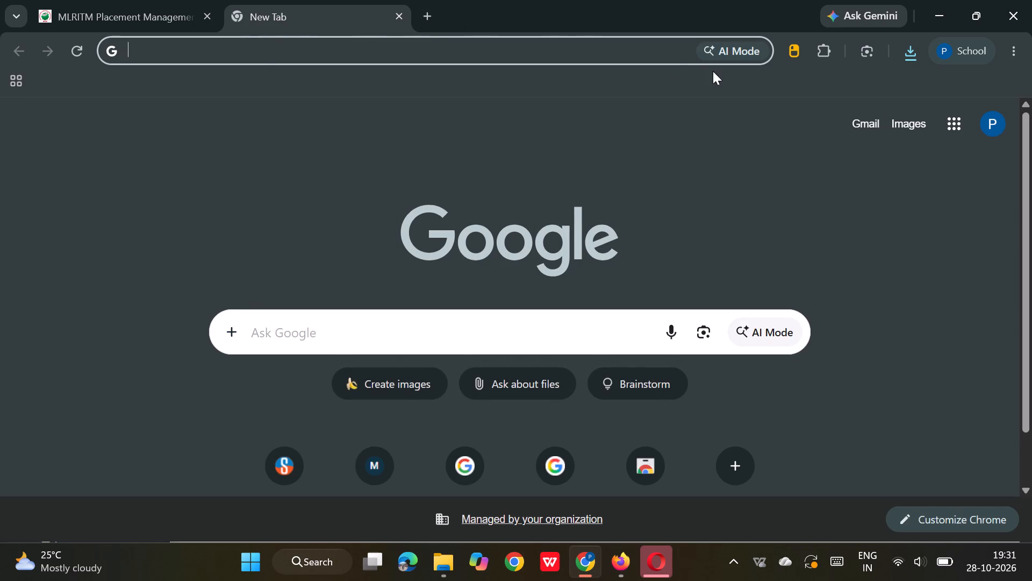
left_click(955, 129)
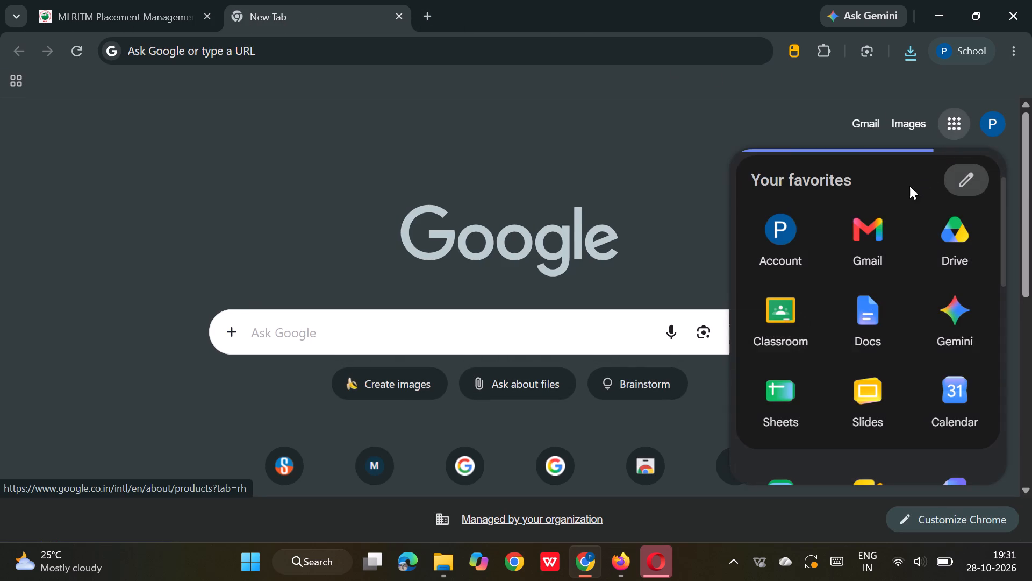
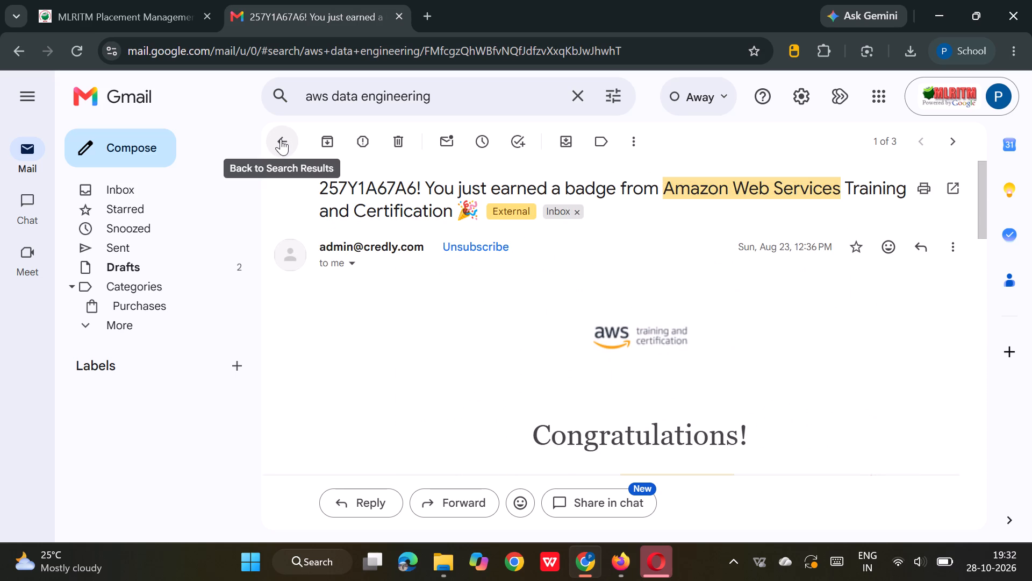
Look through the Credly email about the AWS Academy Graduate - Data Engineering training badge, including its badge acceptance section.
scroll(538, 402, "down", 1)
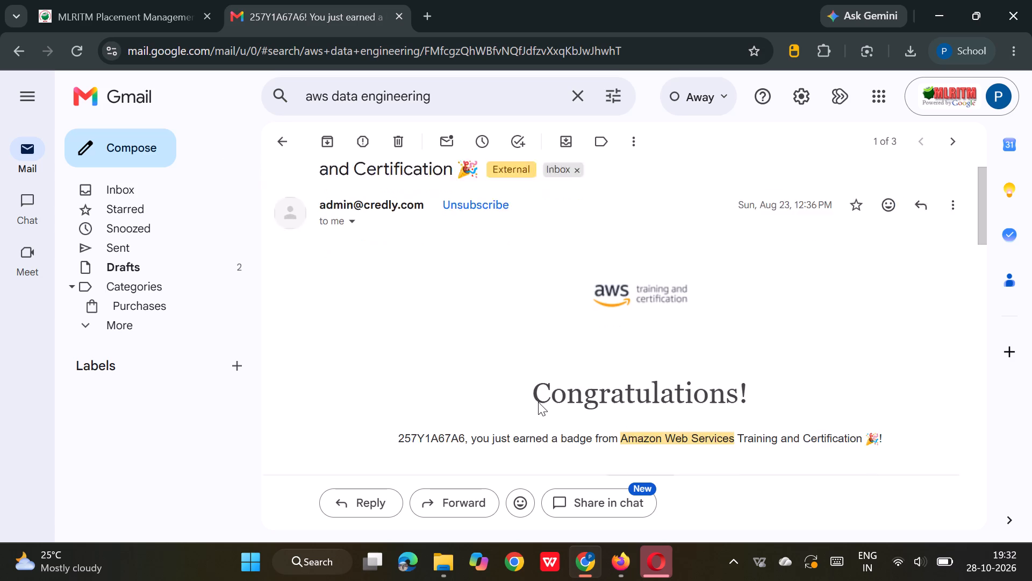
scroll(538, 402, "down", 6)
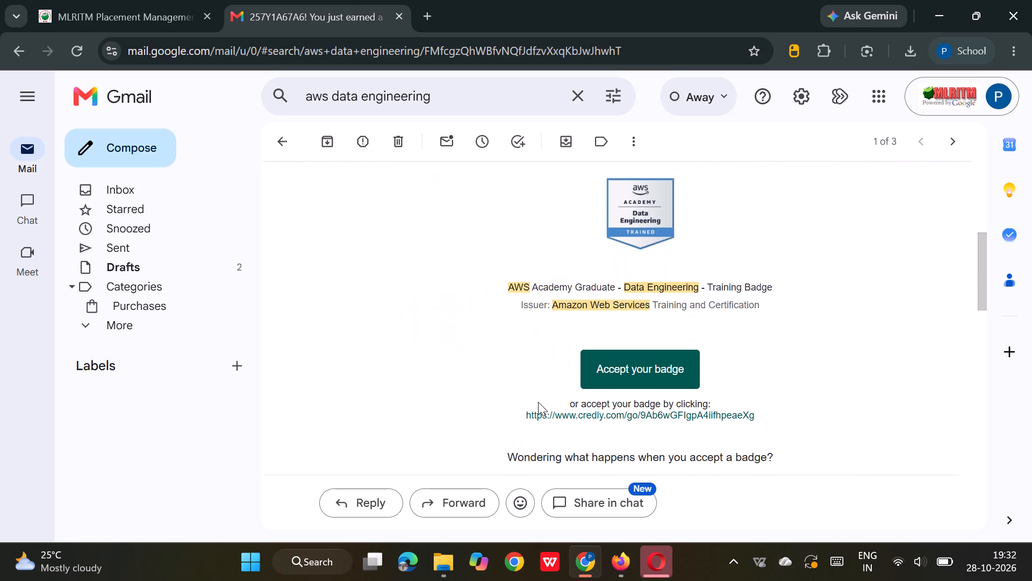
scroll(538, 402, "down", 4)
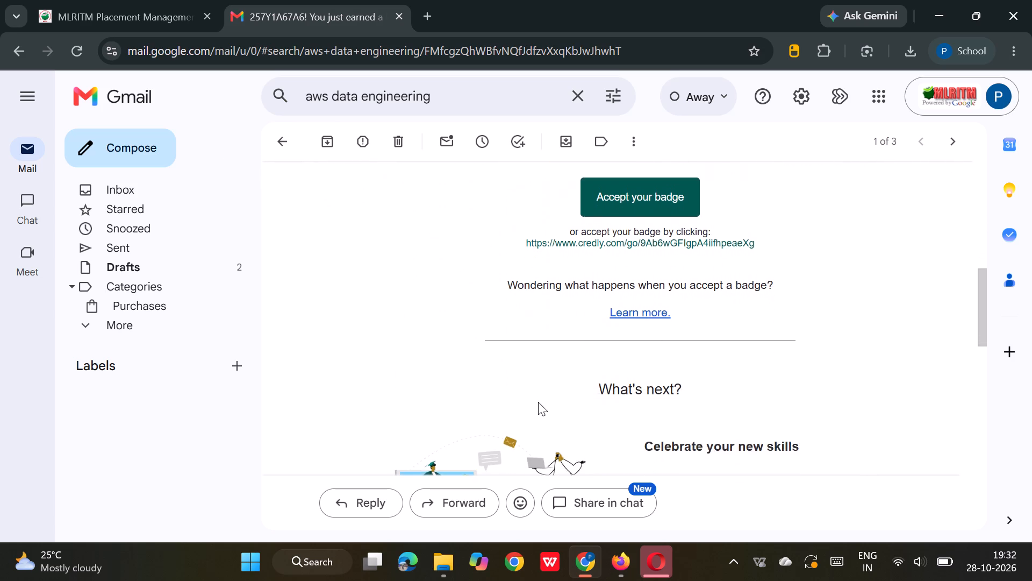
scroll(538, 402, "up", 2)
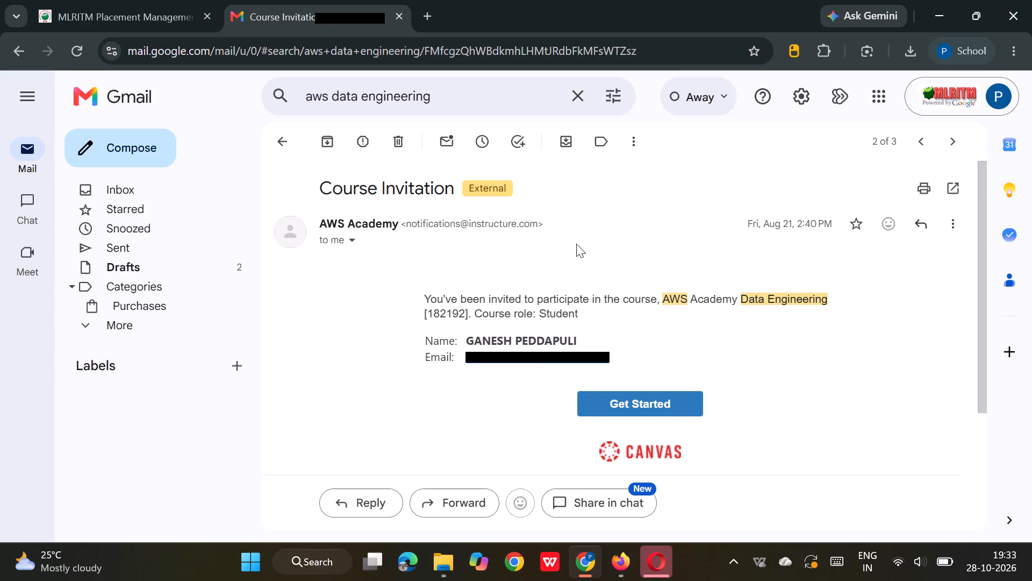
scroll(576, 244, "down", 2)
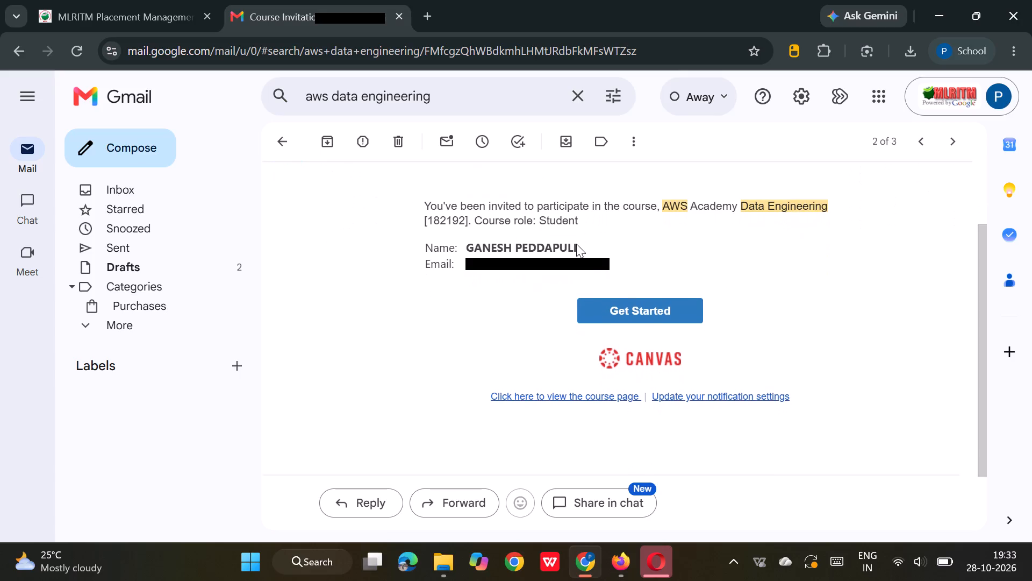
scroll(576, 244, "down", 4)
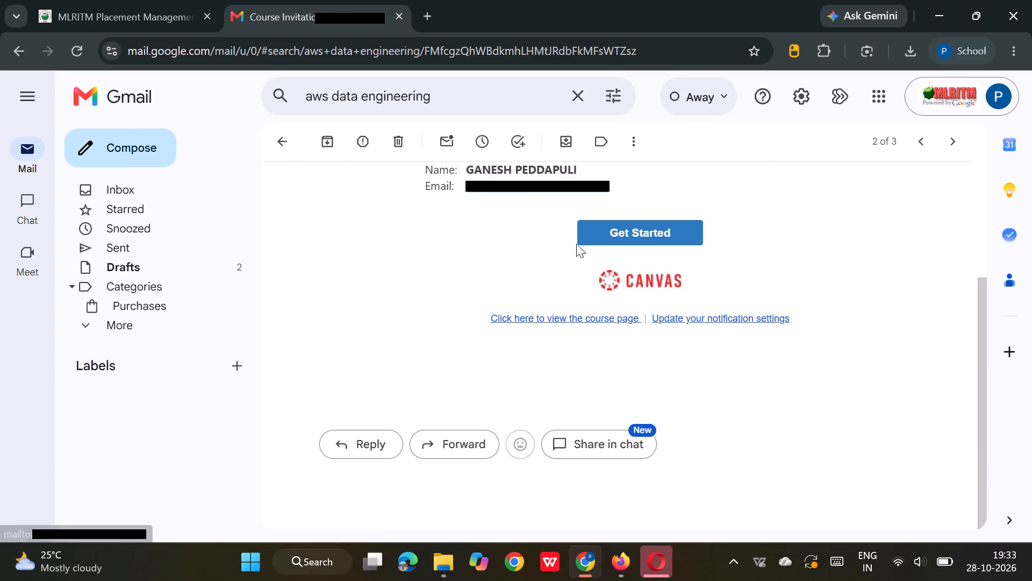
scroll(576, 244, "down", 1)
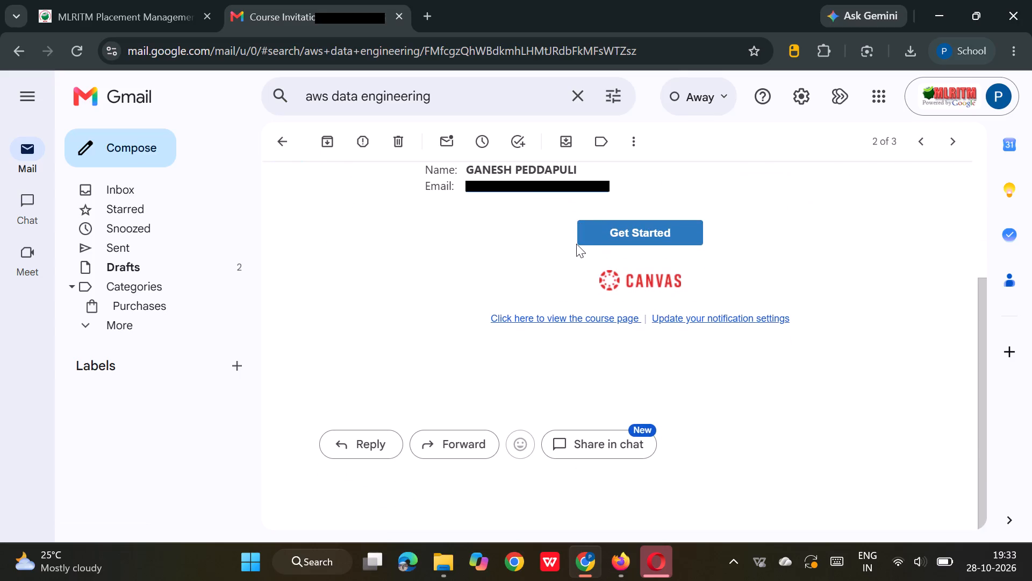
left_click(649, 236)
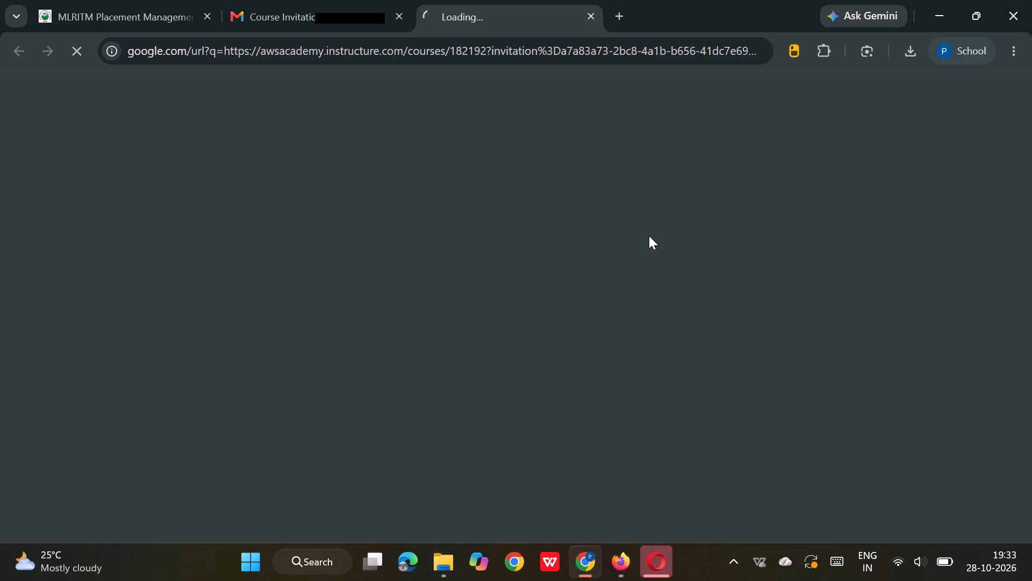
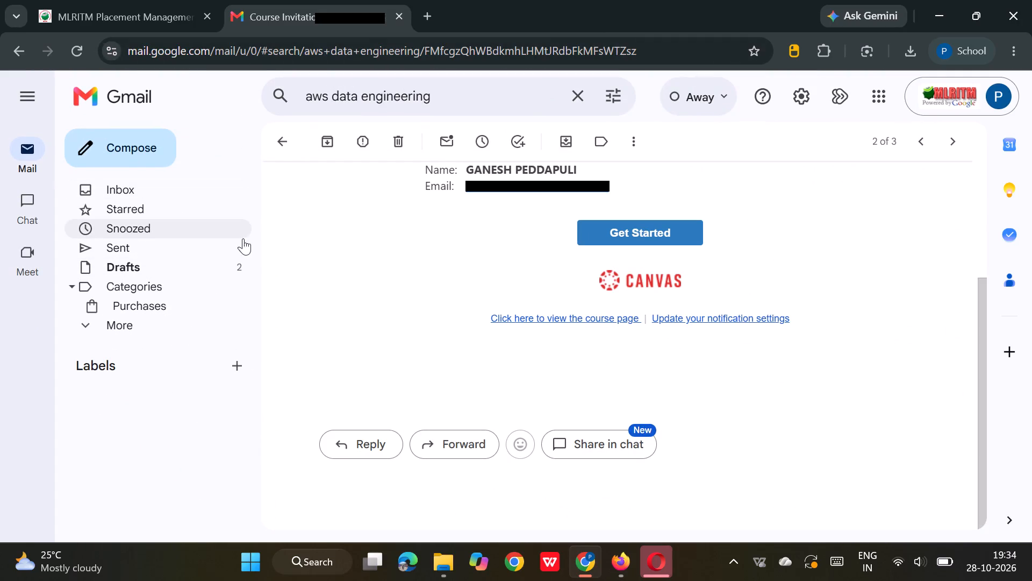
left_click(83, 11)
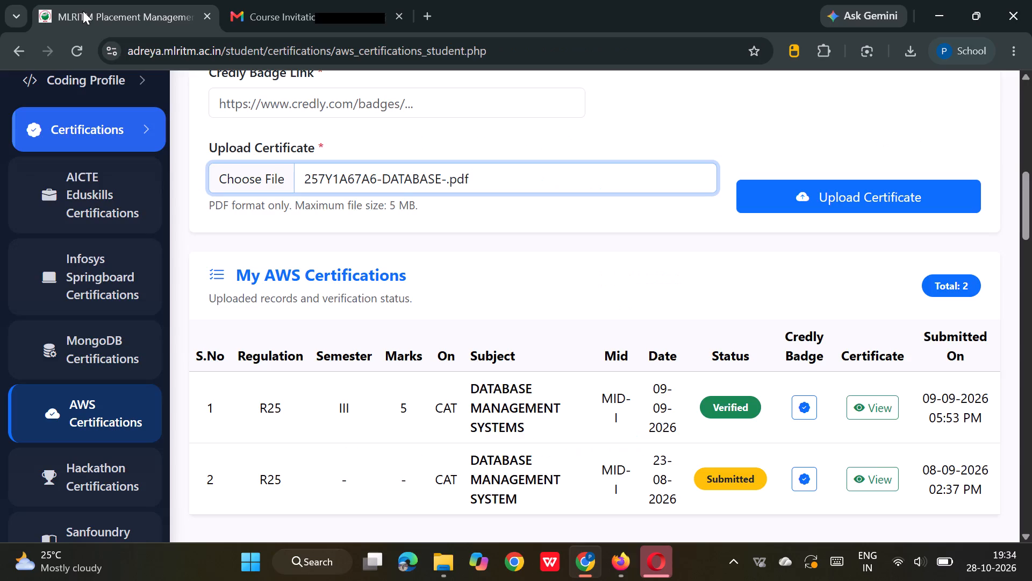
scroll(364, 199, "up", 3)
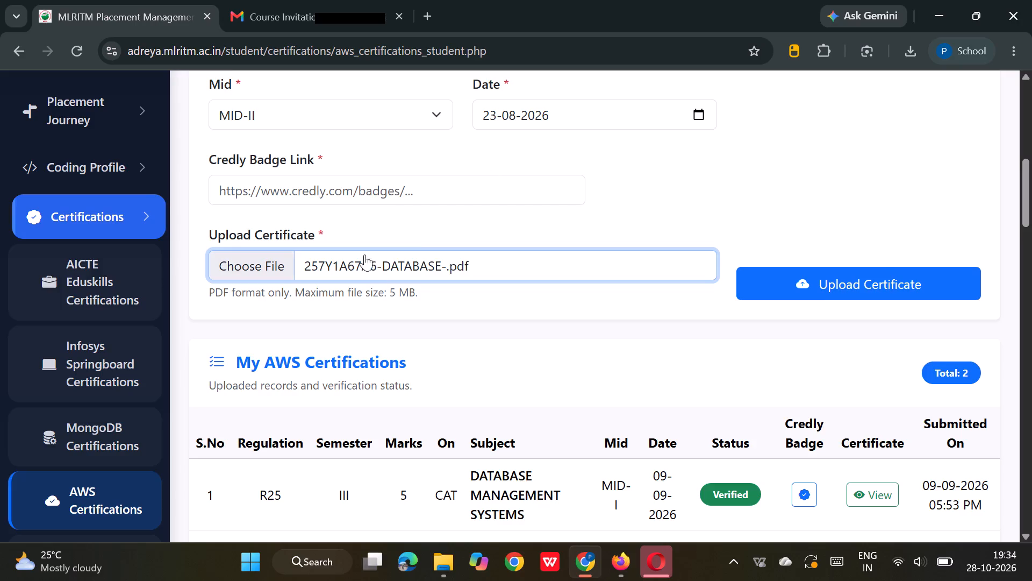
left_click(316, 17)
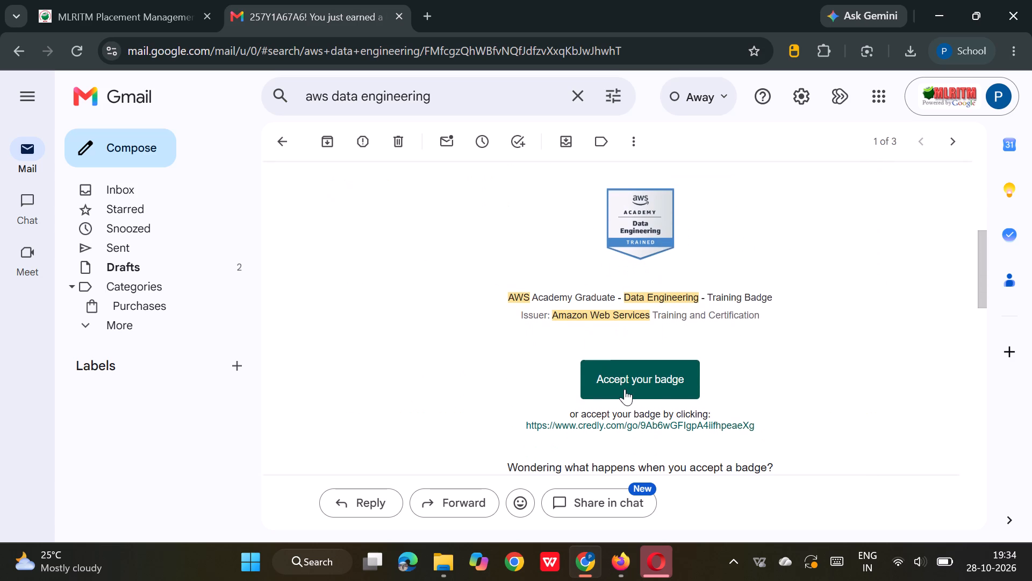
left_click(625, 389)
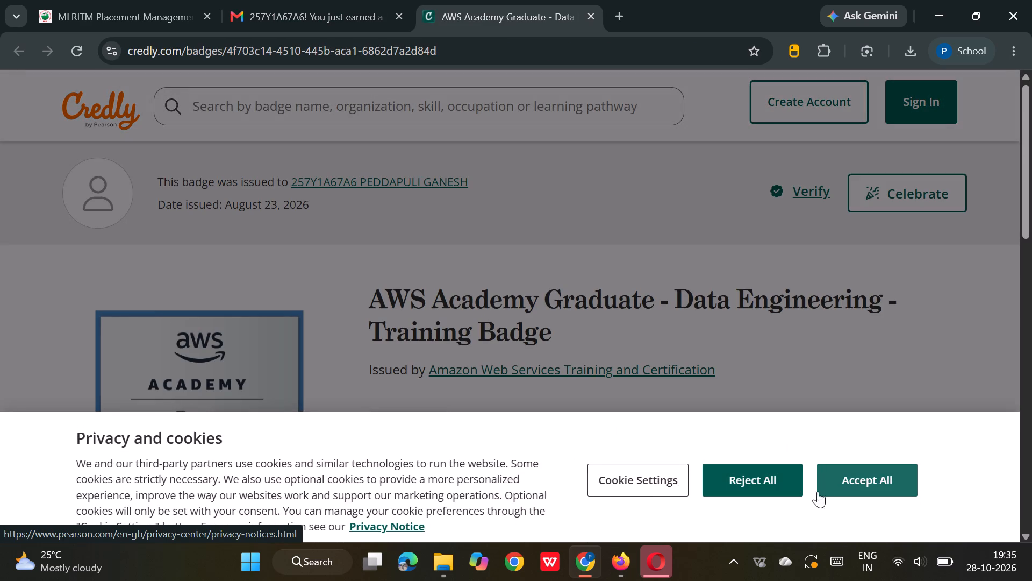
left_click(844, 481)
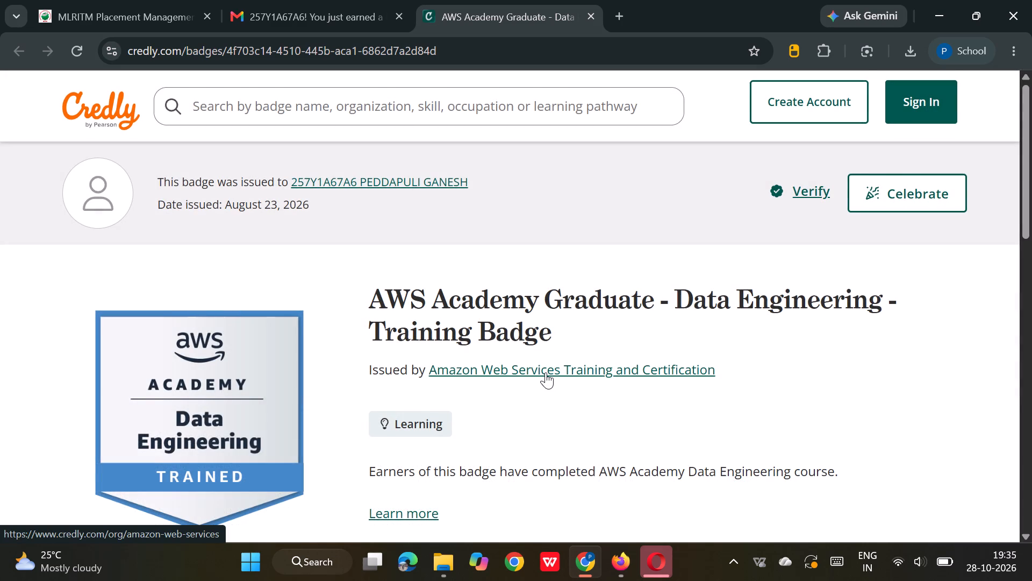
Copy the web address of the Credly page for the AWS Academy Graduate - Data Engineering training badge.
scroll(546, 372, "down", 3)
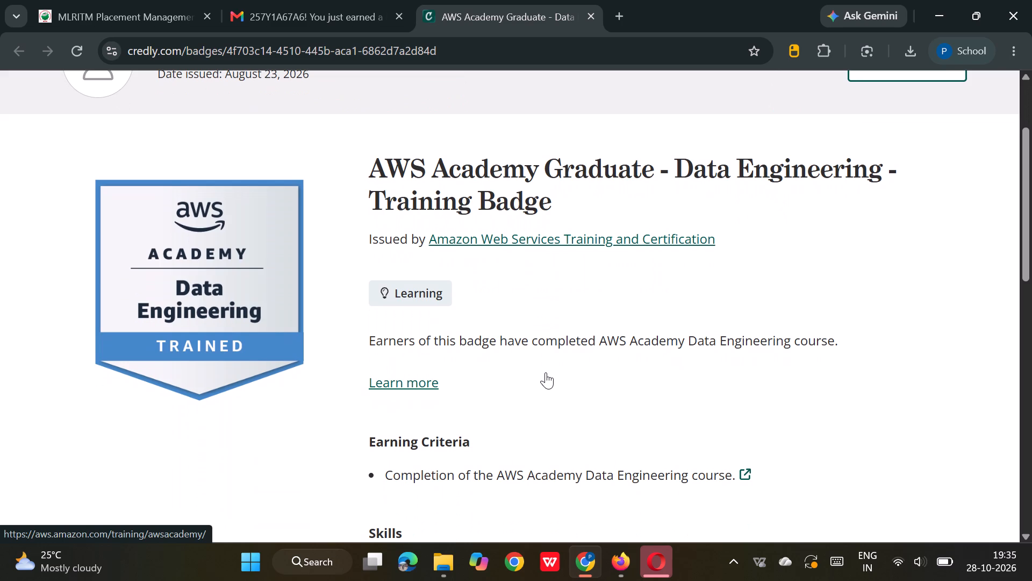
scroll(546, 372, "down", 2)
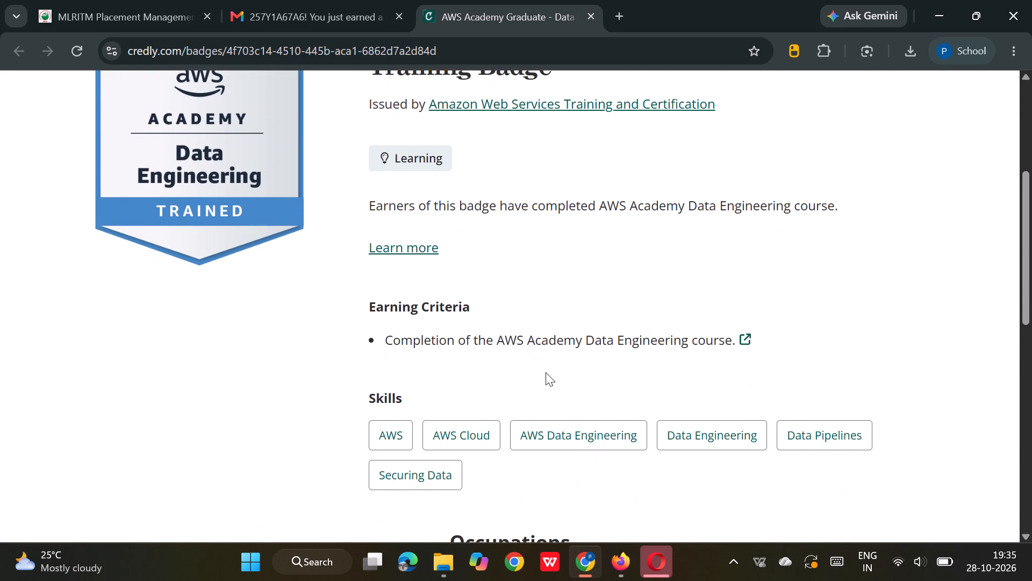
scroll(546, 372, "up", 3)
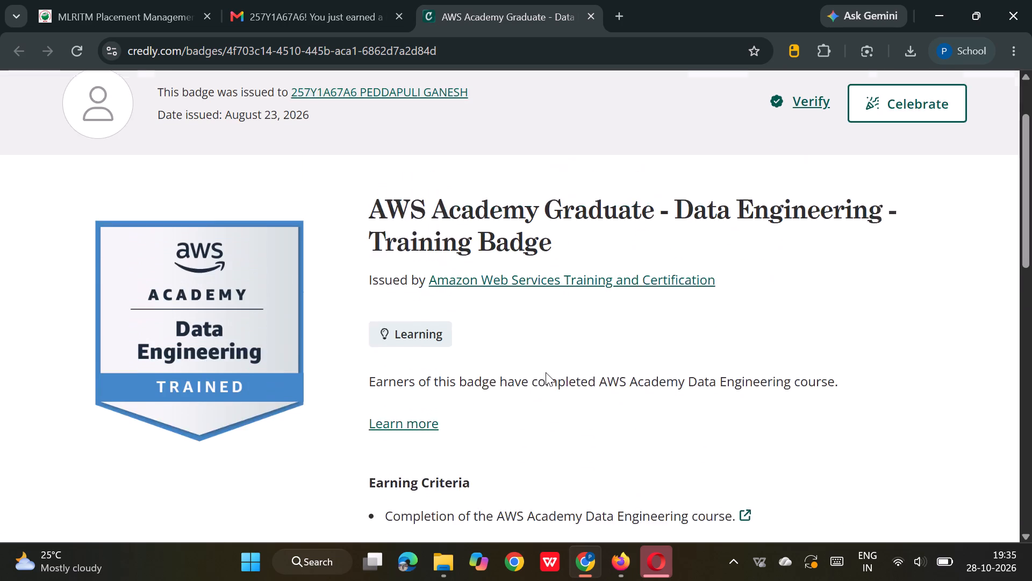
scroll(546, 372, "up", 2)
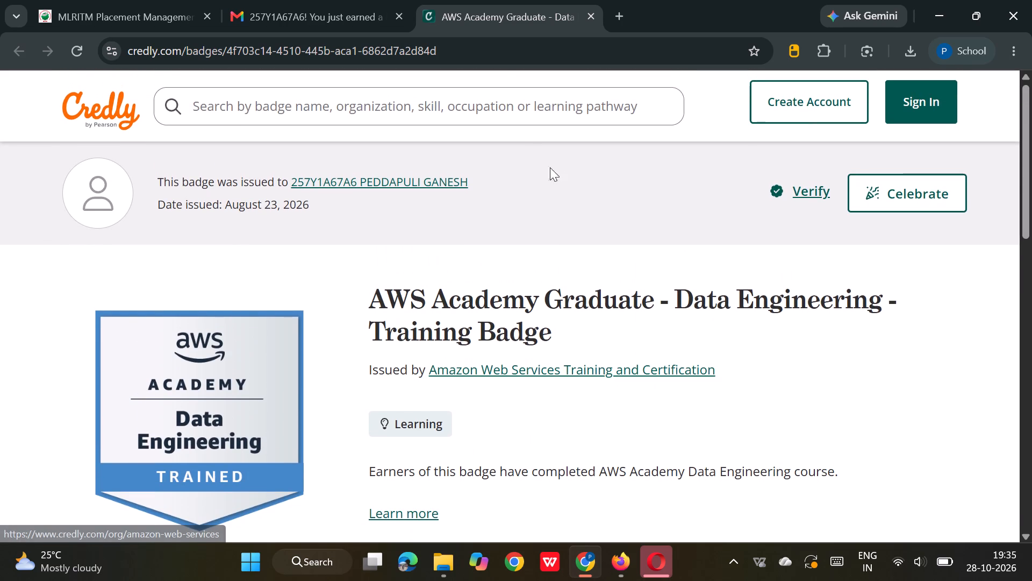
left_click(492, 49)
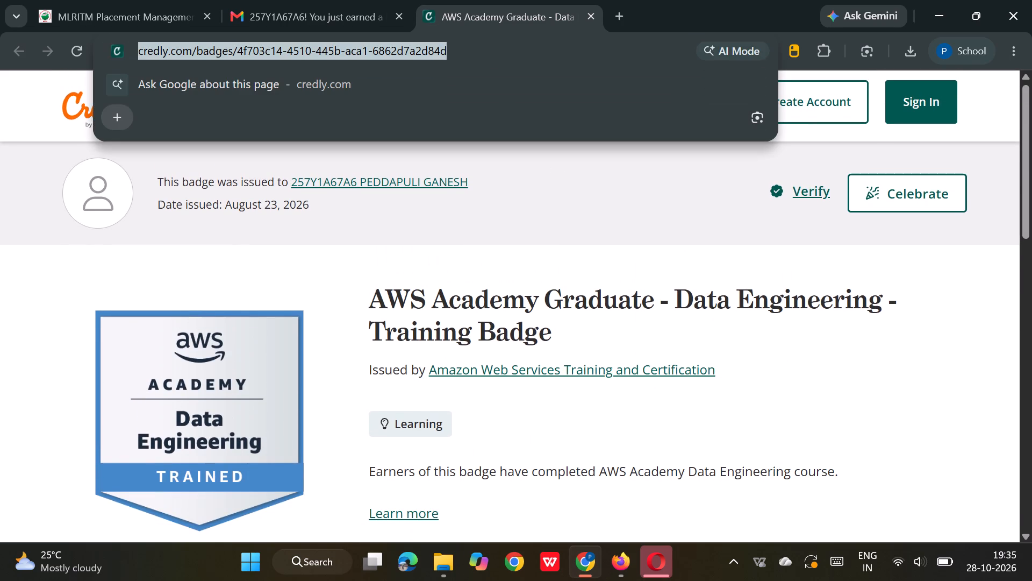
key("ctrl+c")
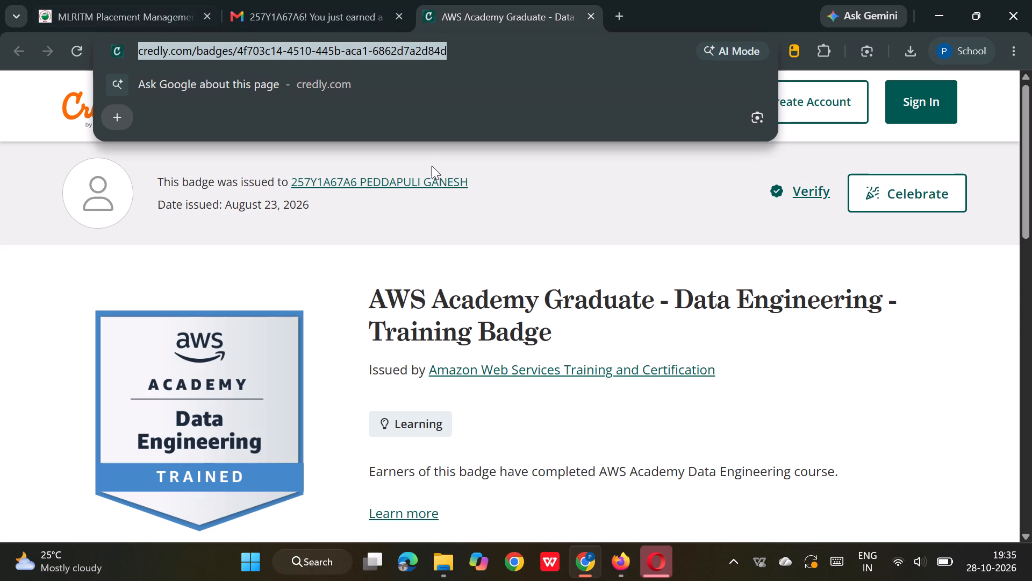
left_click(443, 217)
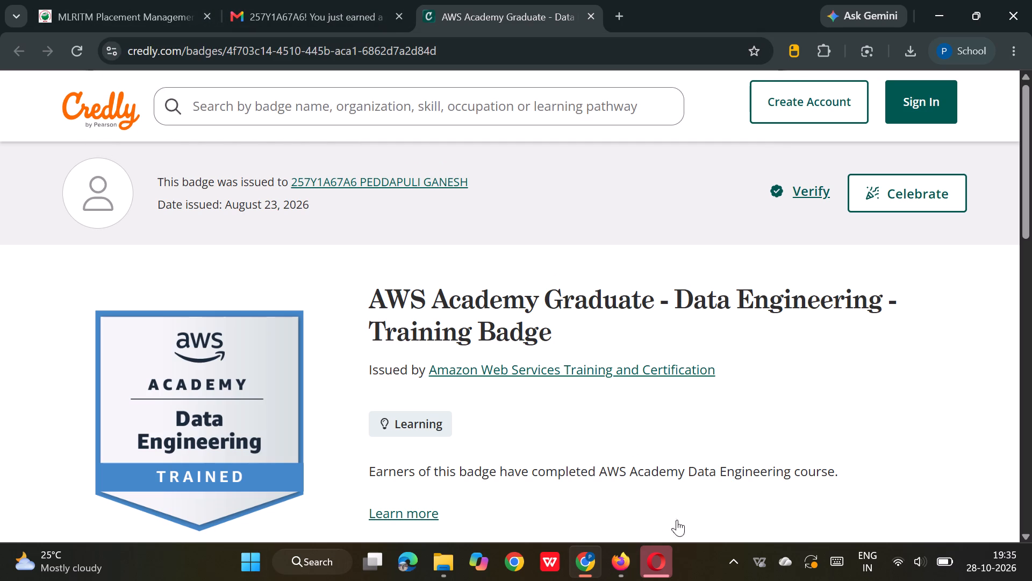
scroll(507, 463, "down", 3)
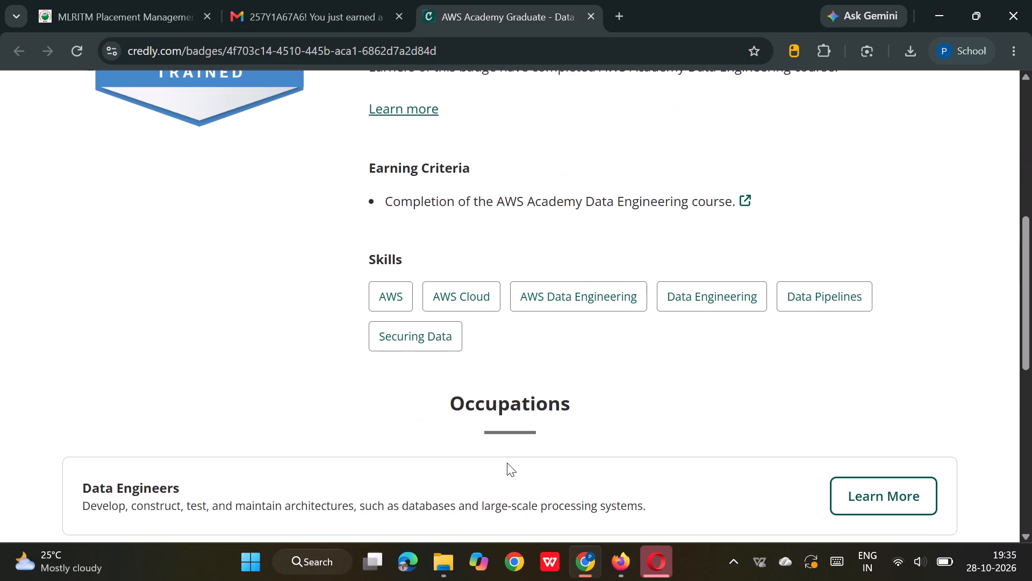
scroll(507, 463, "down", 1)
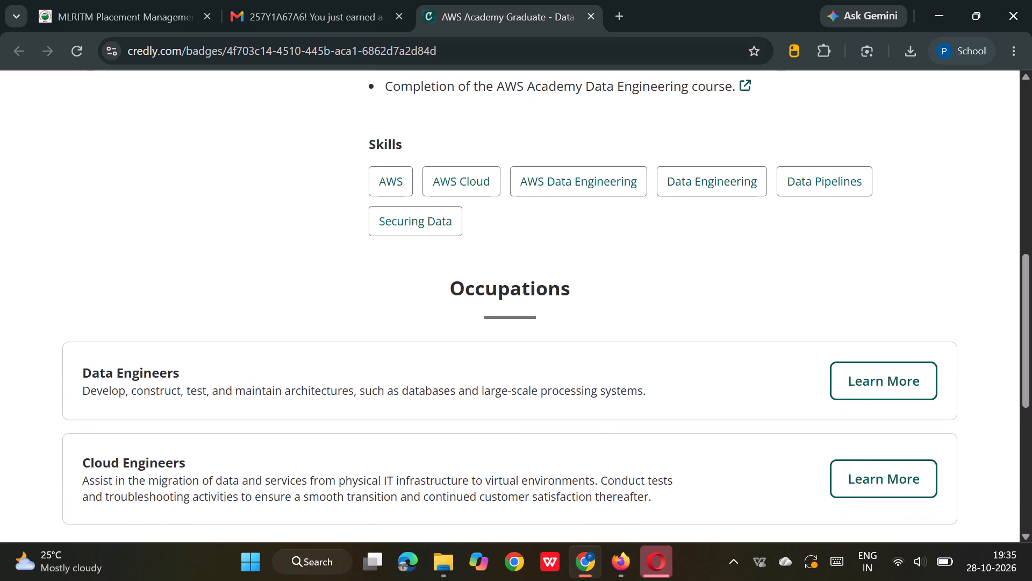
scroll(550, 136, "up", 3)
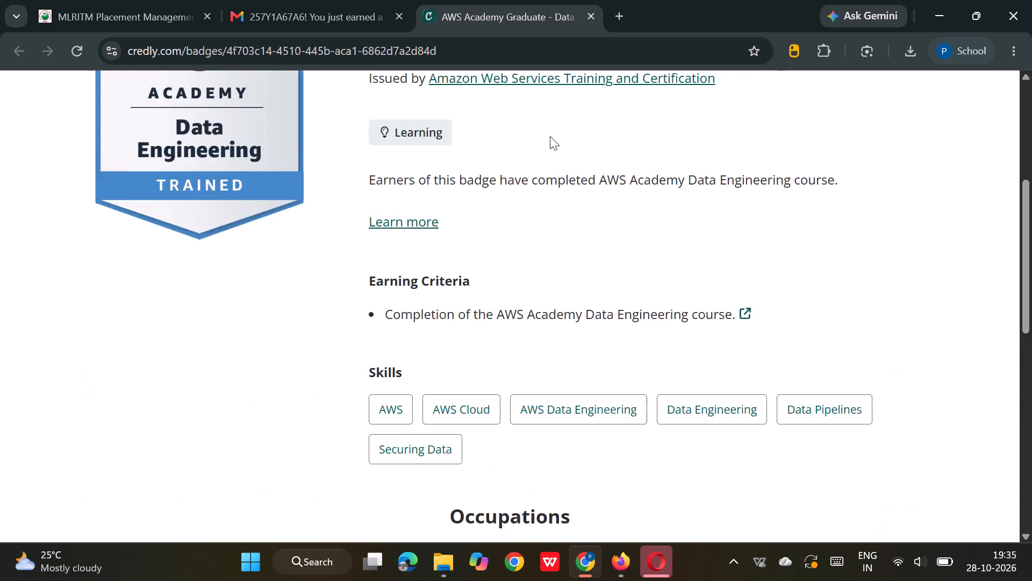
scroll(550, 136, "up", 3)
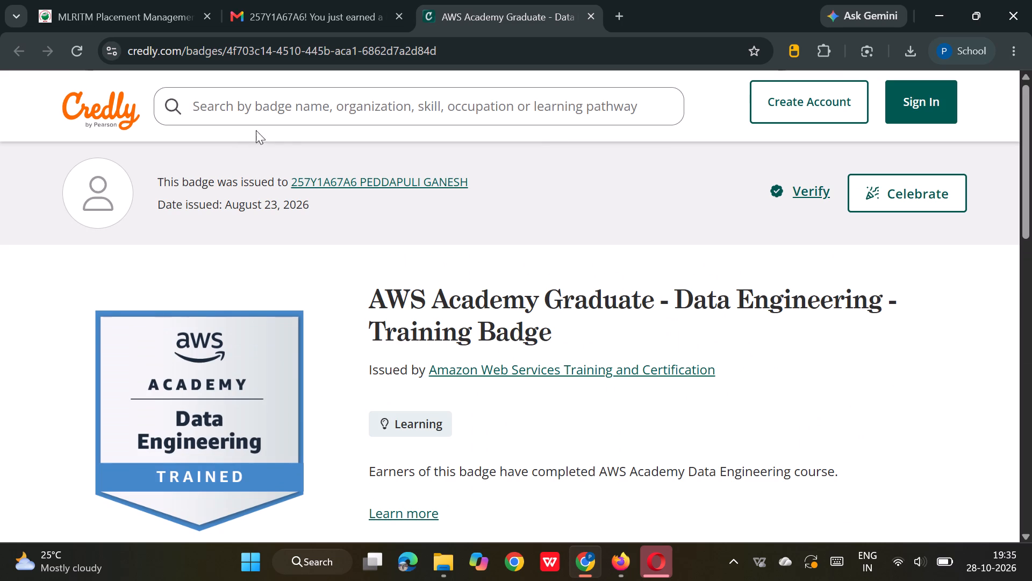
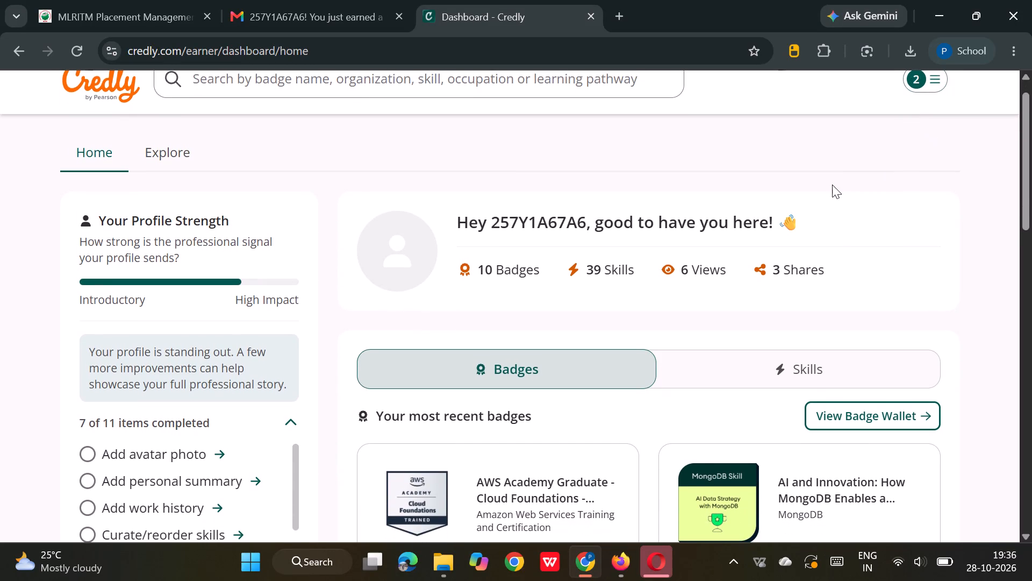
Open the details of the AWS Academy Graduate - Data Engineering training badge from the Credly profile's badge wallet.
scroll(832, 185, "down", 1)
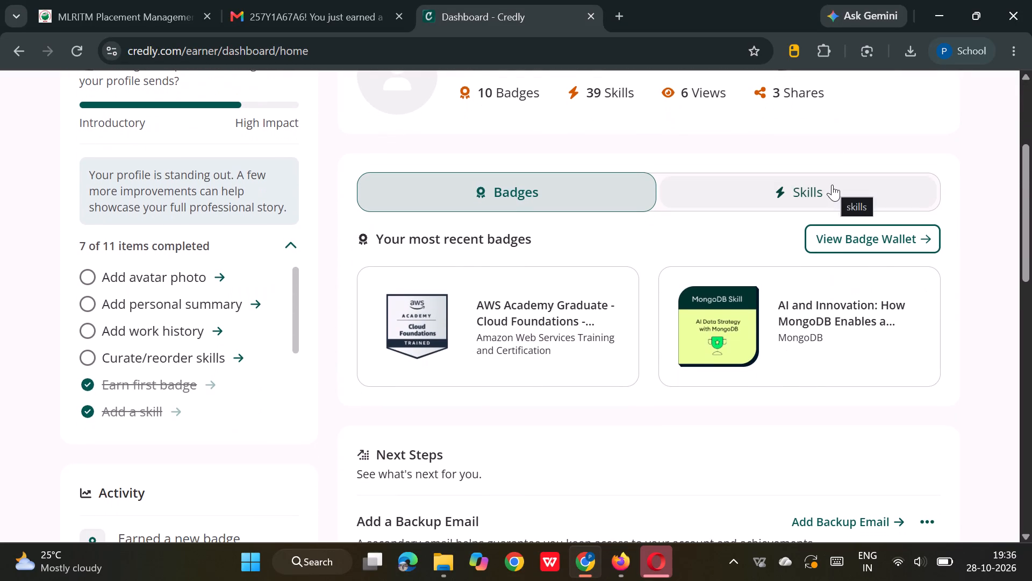
scroll(832, 185, "up", 7)
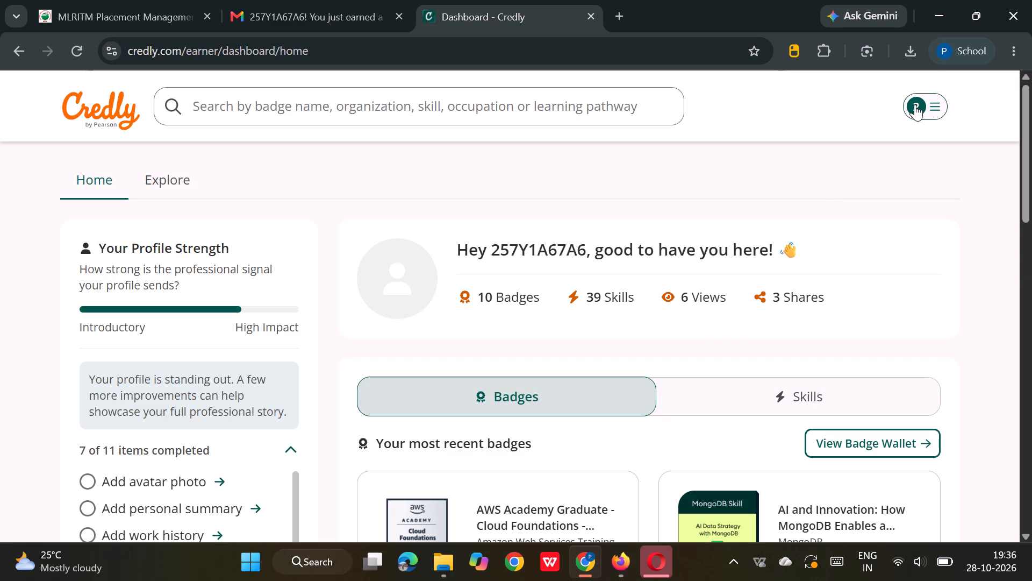
left_click(918, 104)
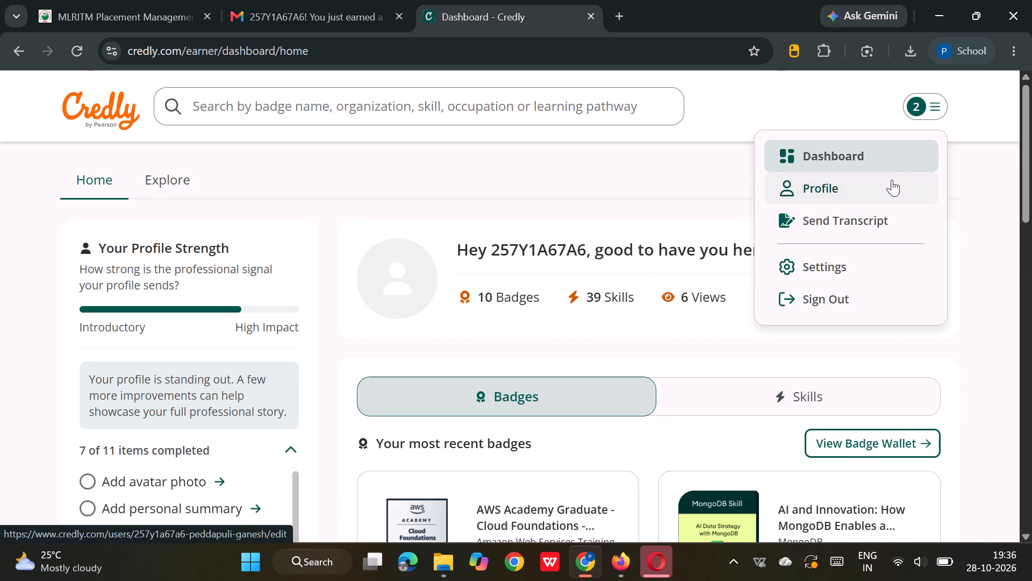
left_click(890, 181)
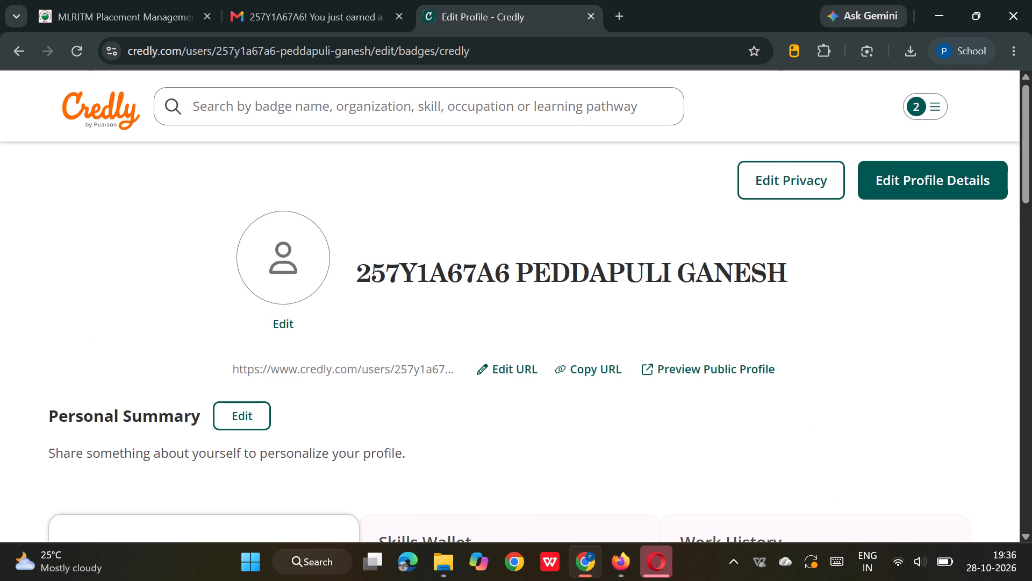
scroll(757, 266, "down", 4)
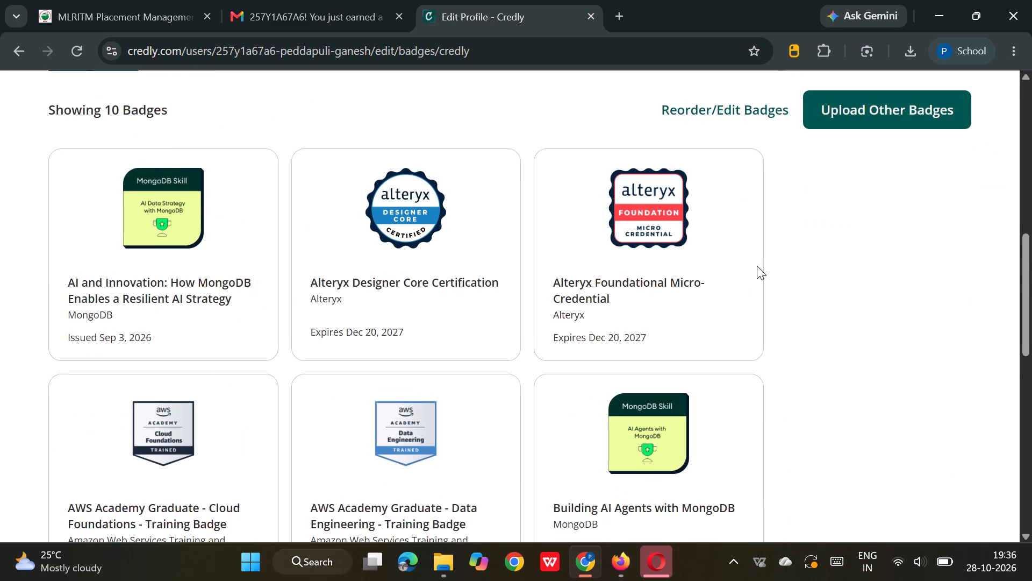
scroll(757, 266, "down", 1)
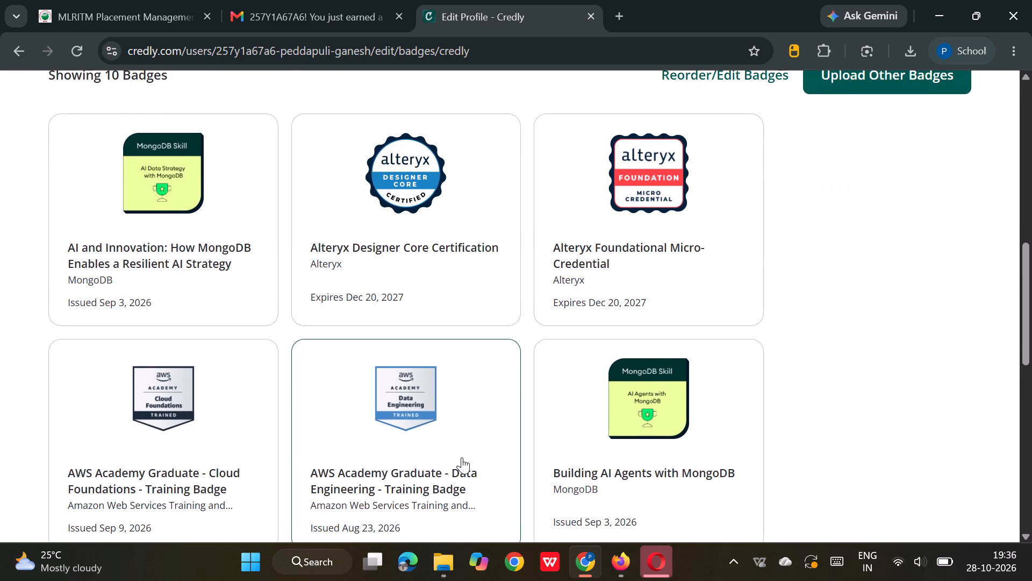
scroll(462, 457, "down", 1)
left_click(448, 392)
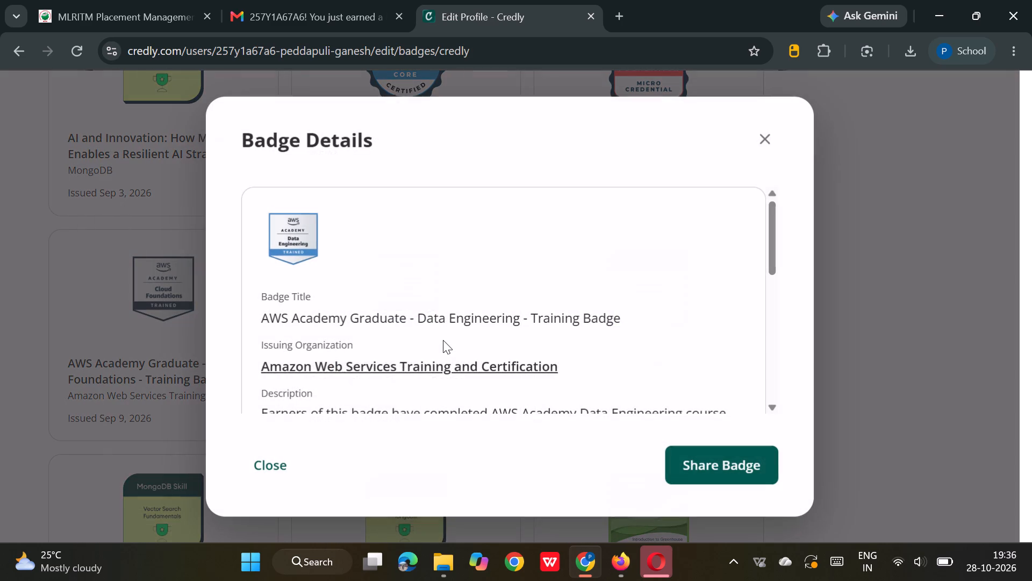
Copy the public badge link of the Data Engineering training badge from its sharing options.
left_click(710, 464)
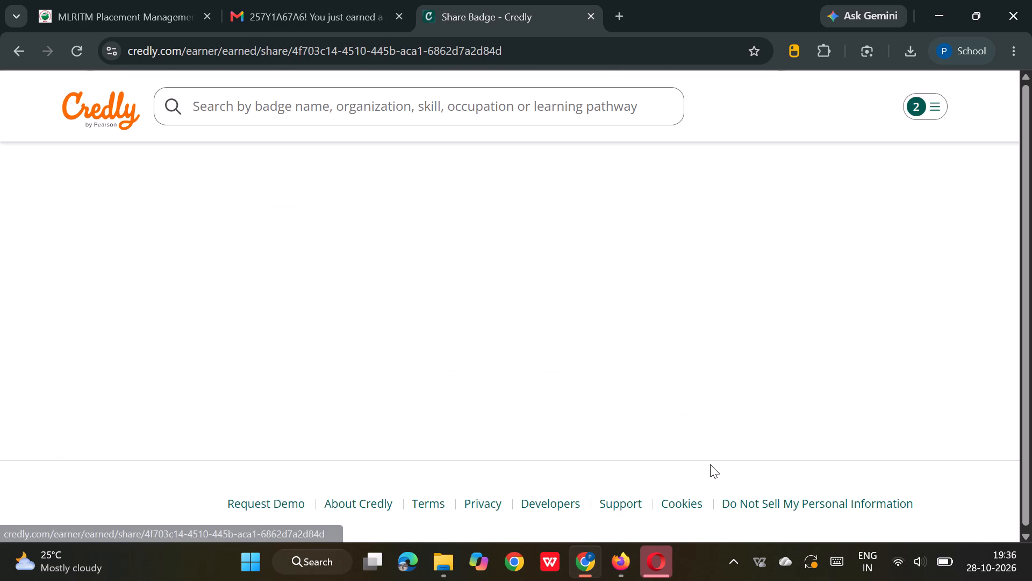
scroll(710, 464, "down", 1)
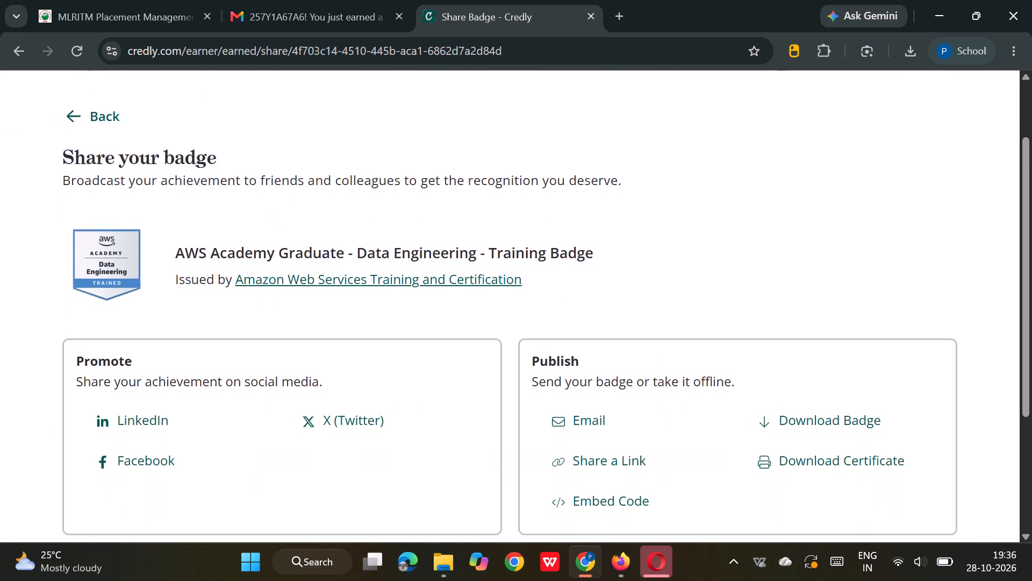
scroll(710, 464, "down", 1)
left_click(653, 435)
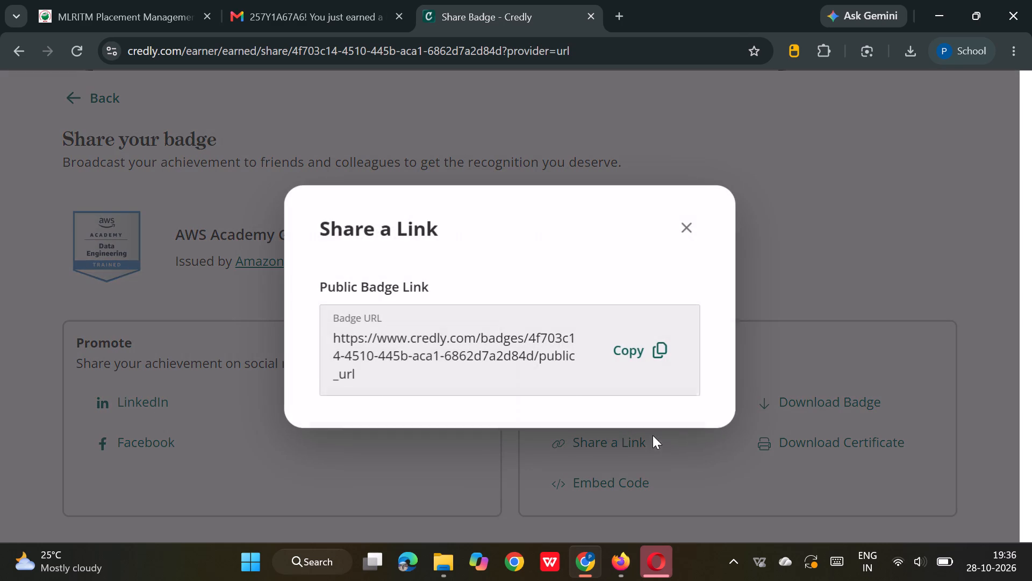
left_click(662, 350)
left_click(688, 224)
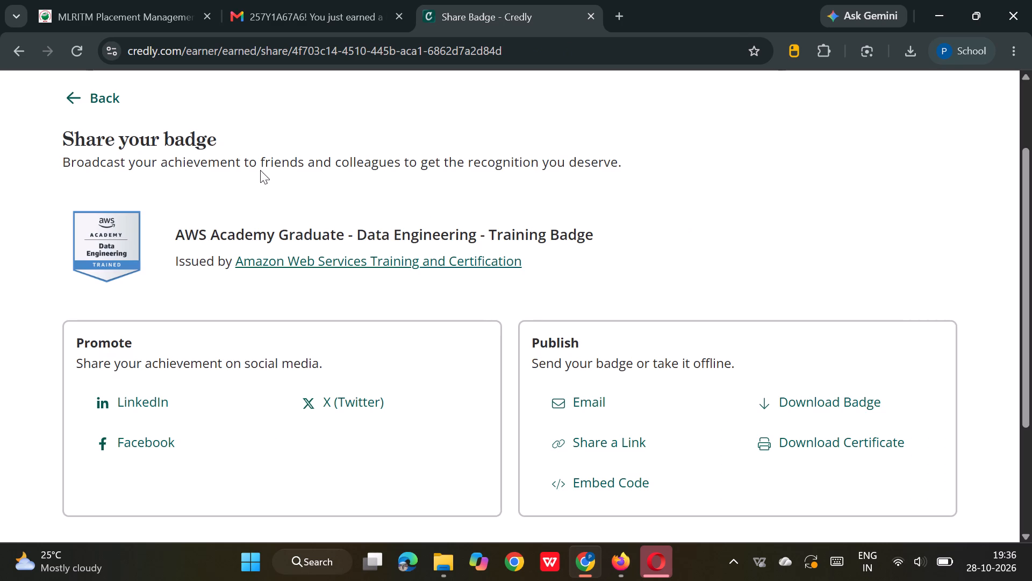
Examine the Data Engineering badge's own page, including its issue details, and return to the Credly dashboard.
left_click(82, 100)
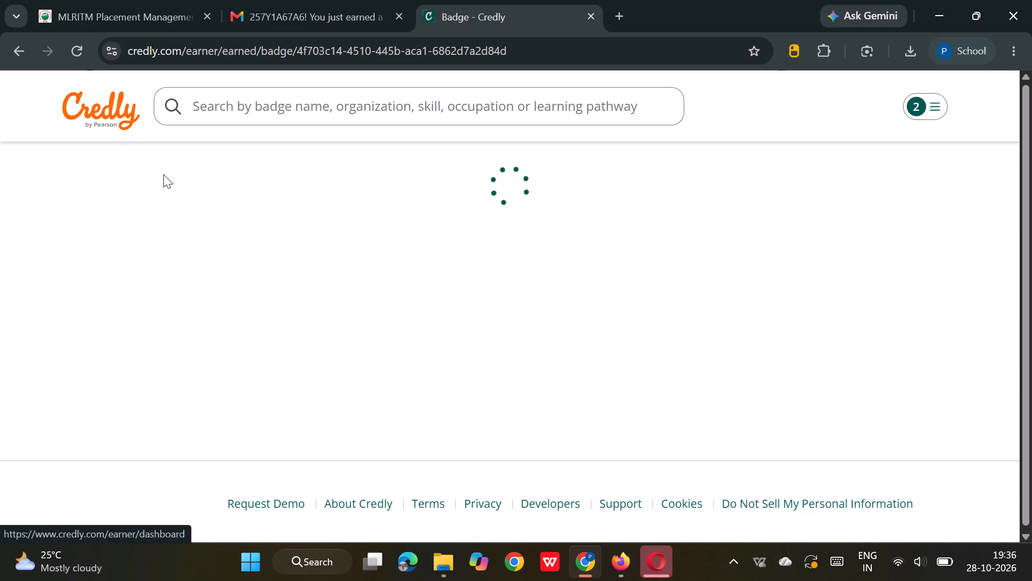
scroll(329, 335, "down", 4)
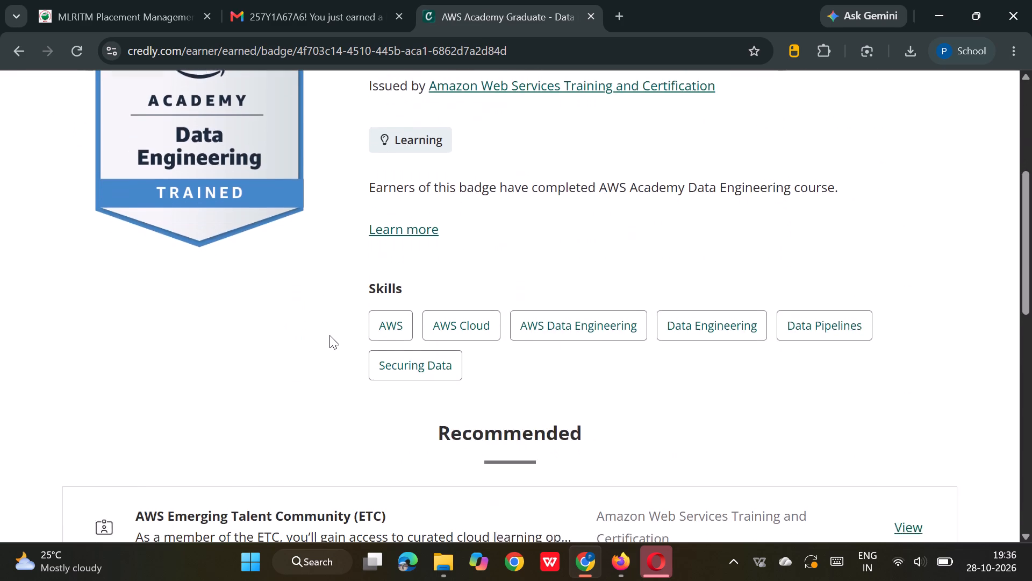
scroll(329, 335, "up", 4)
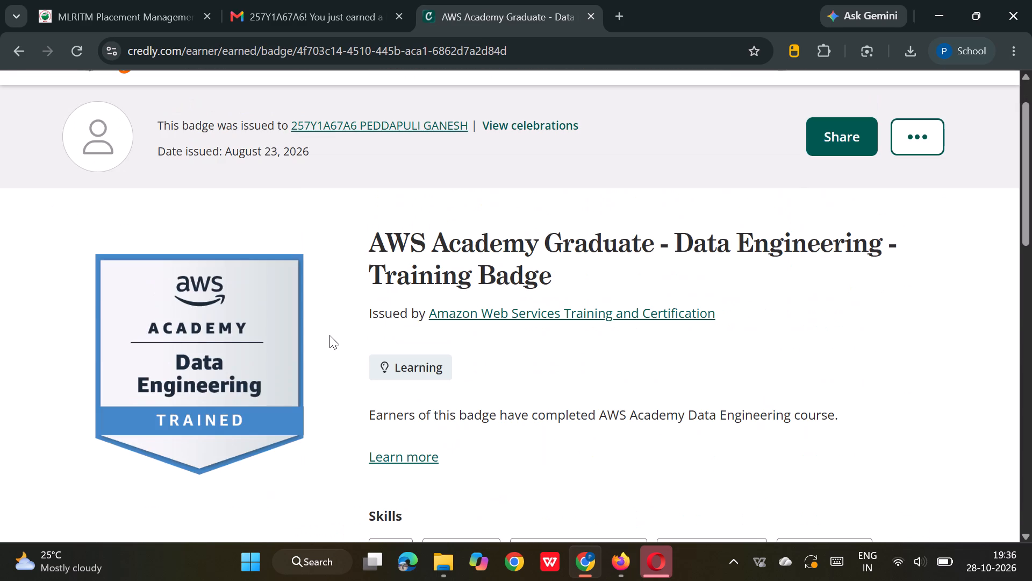
scroll(590, 364, "down", 1)
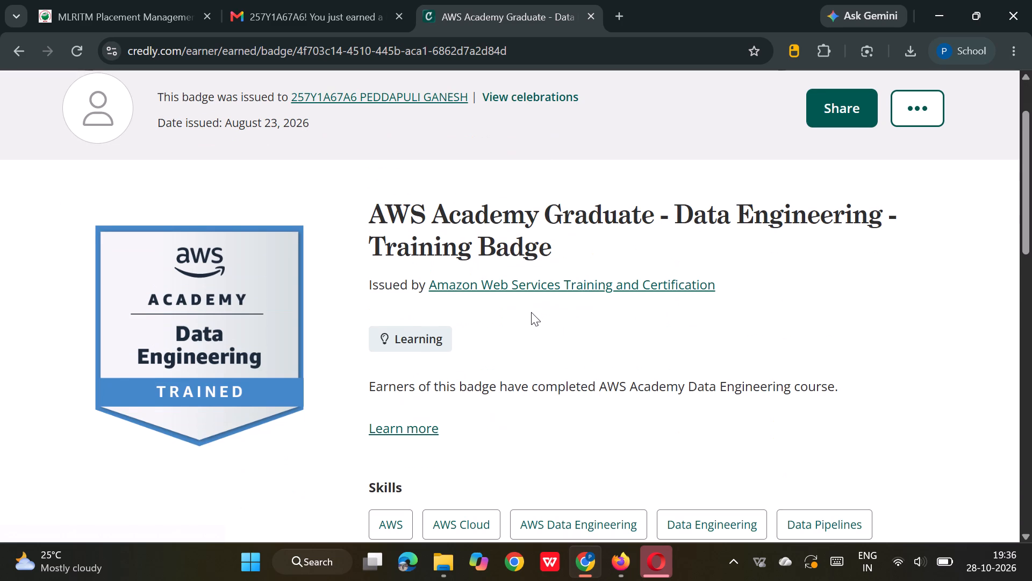
scroll(502, 290, "up", 2)
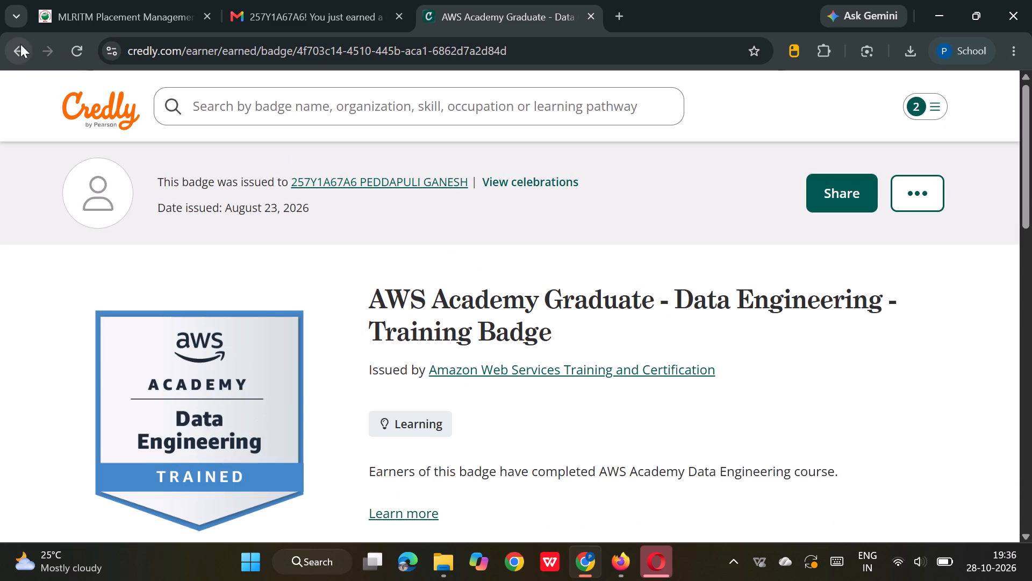
left_click(20, 44)
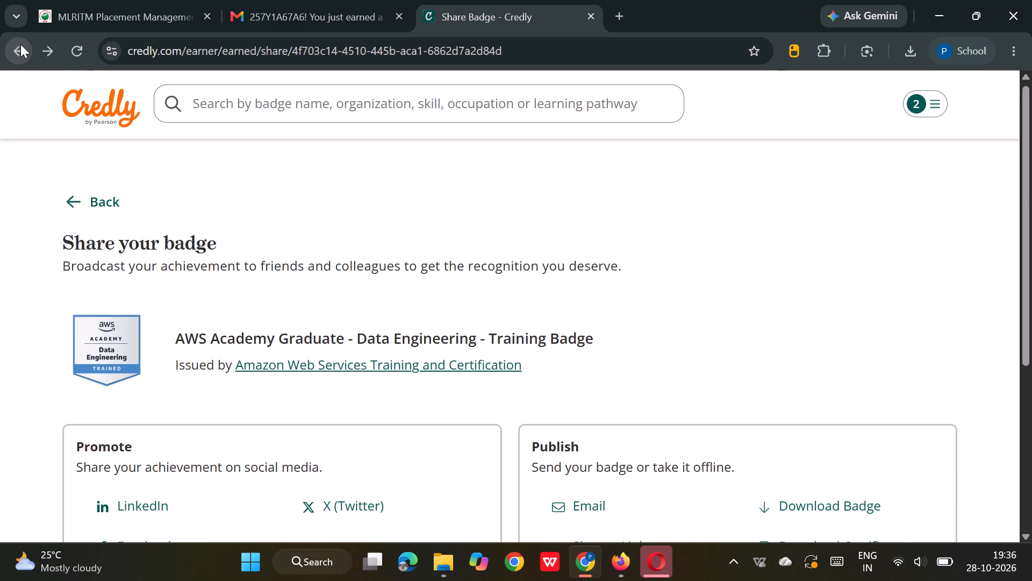
left_click(20, 44)
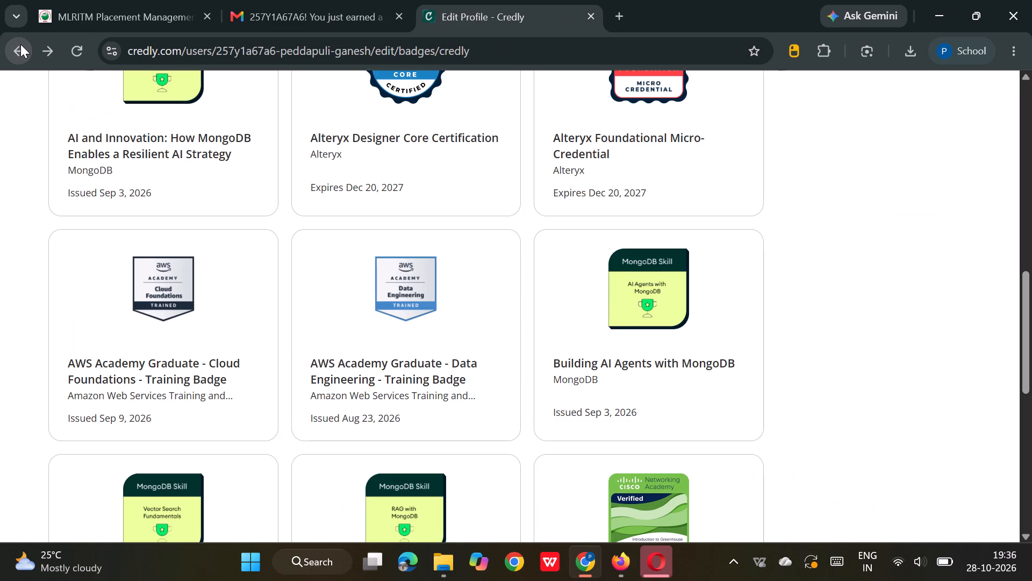
left_click(23, 49)
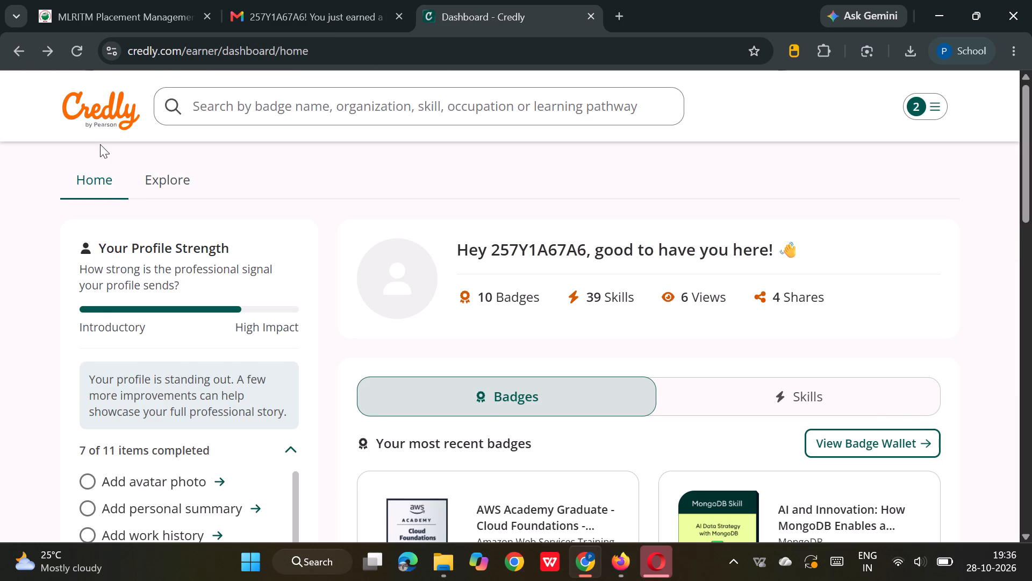
Look through the badge wallet and view the Data Engineering training badge's details once more.
scroll(100, 144, "down", 1)
left_click(861, 419)
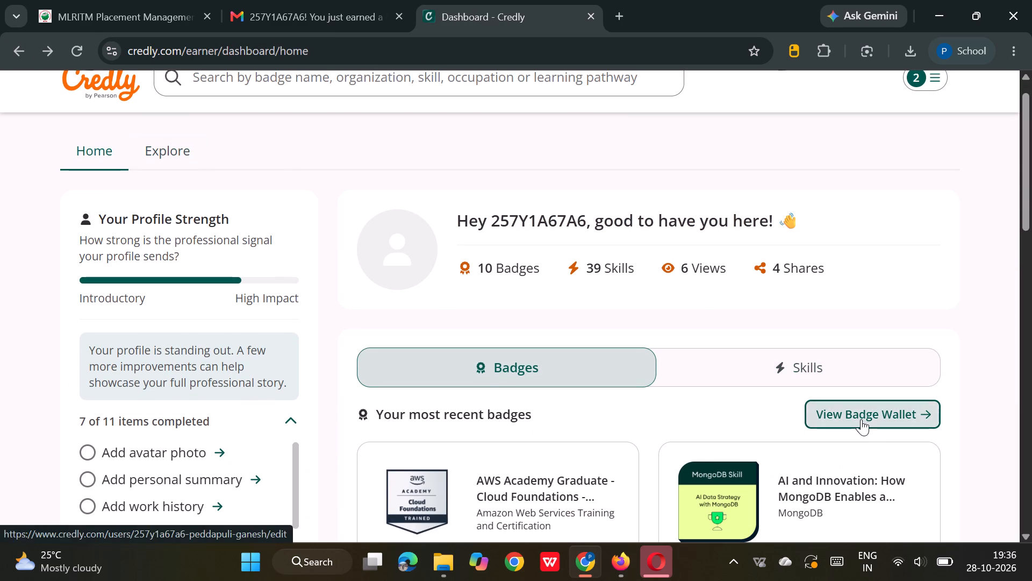
scroll(619, 377, "down", 3)
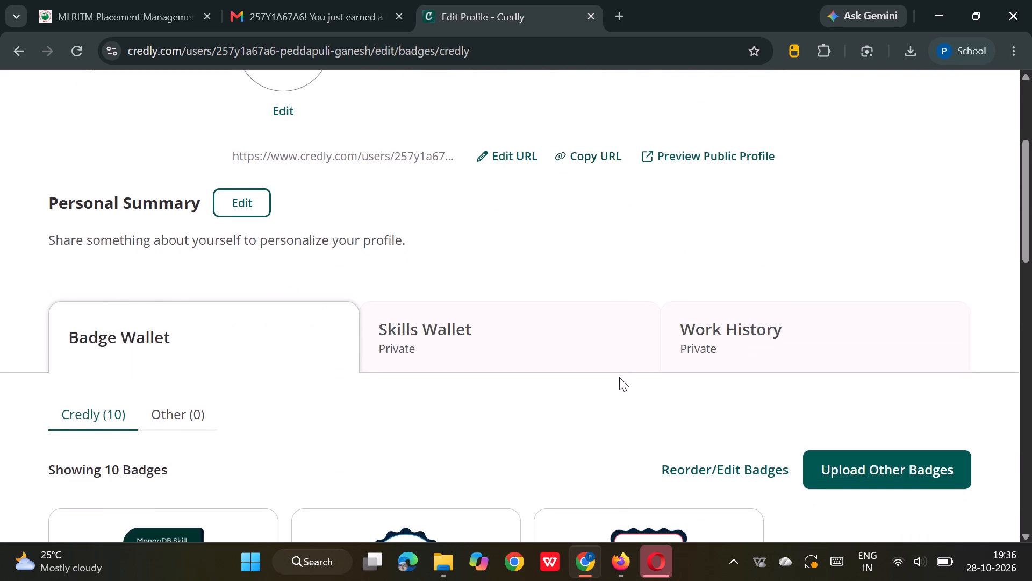
scroll(619, 377, "down", 2)
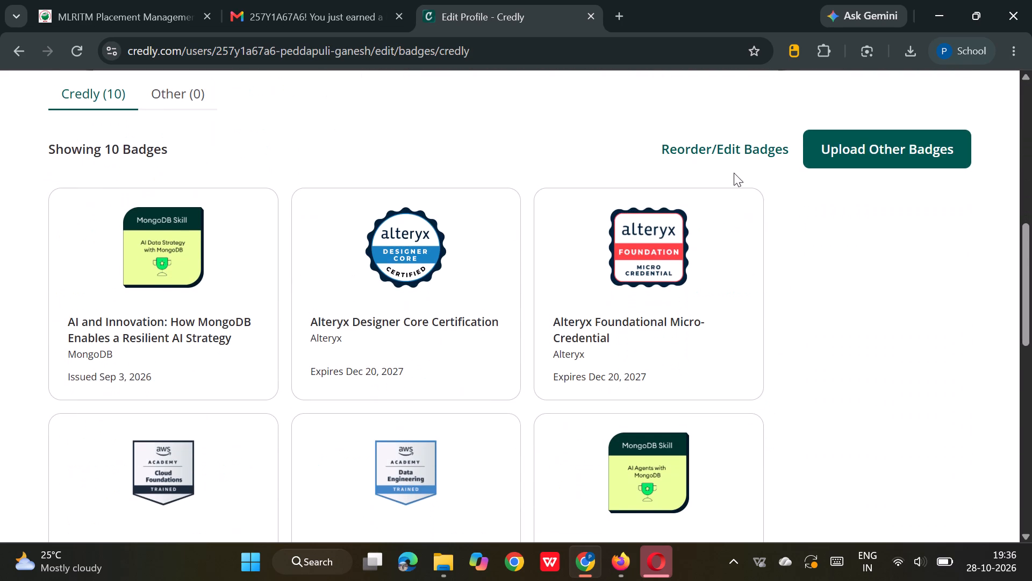
scroll(590, 279, "up", 3)
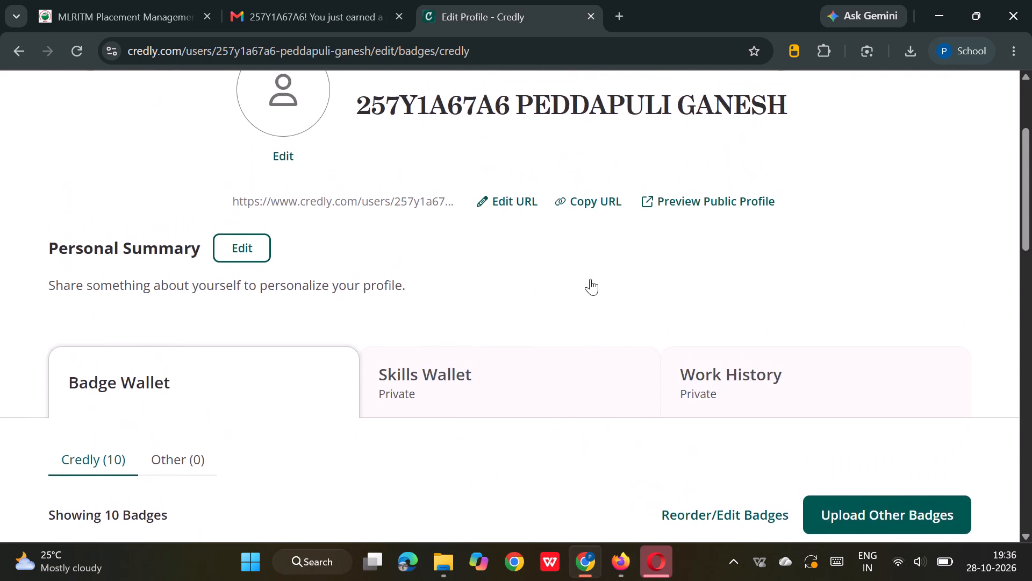
scroll(590, 279, "down", 6)
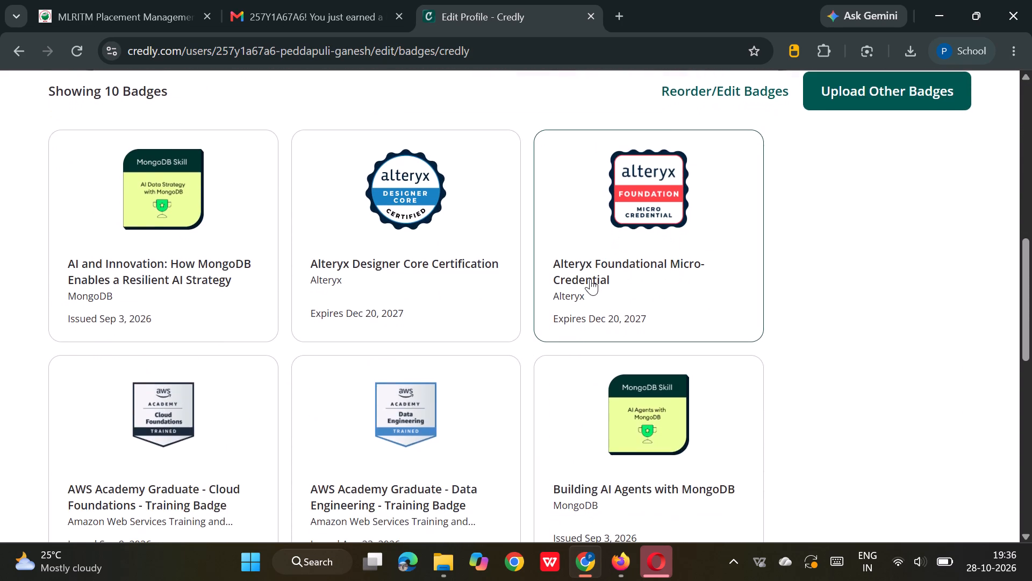
scroll(590, 279, "down", 2)
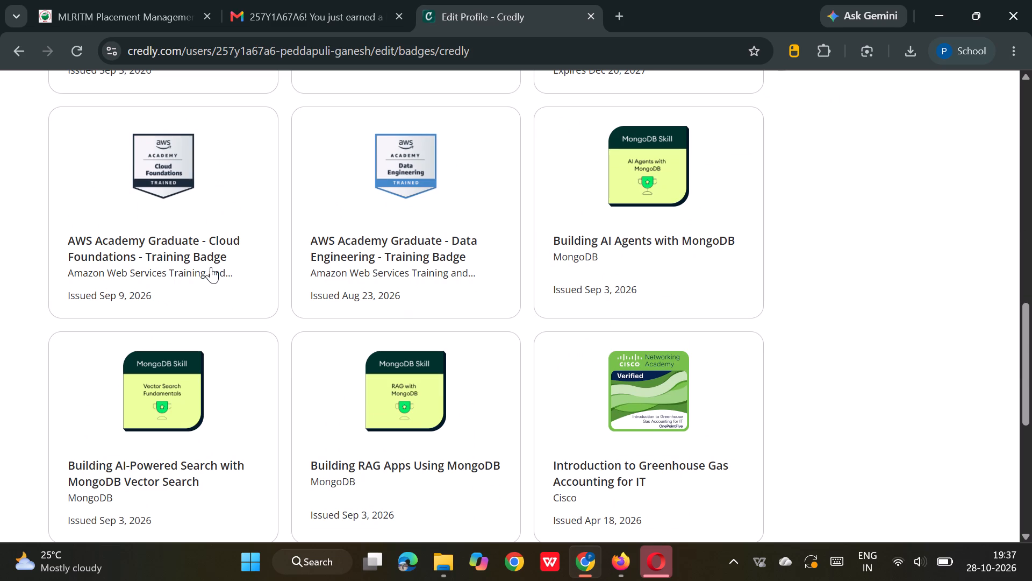
left_click(424, 269)
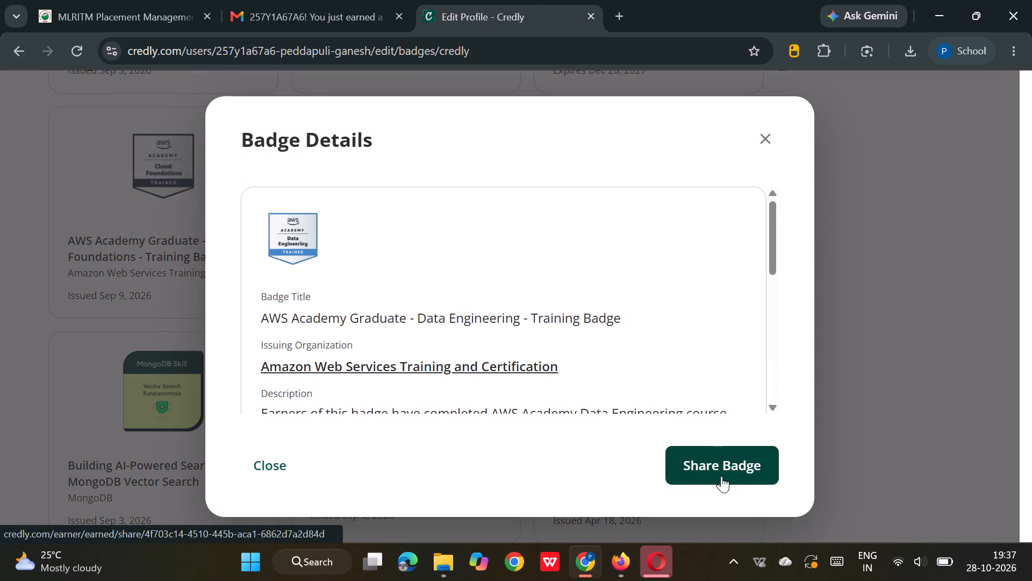
left_click(848, 412)
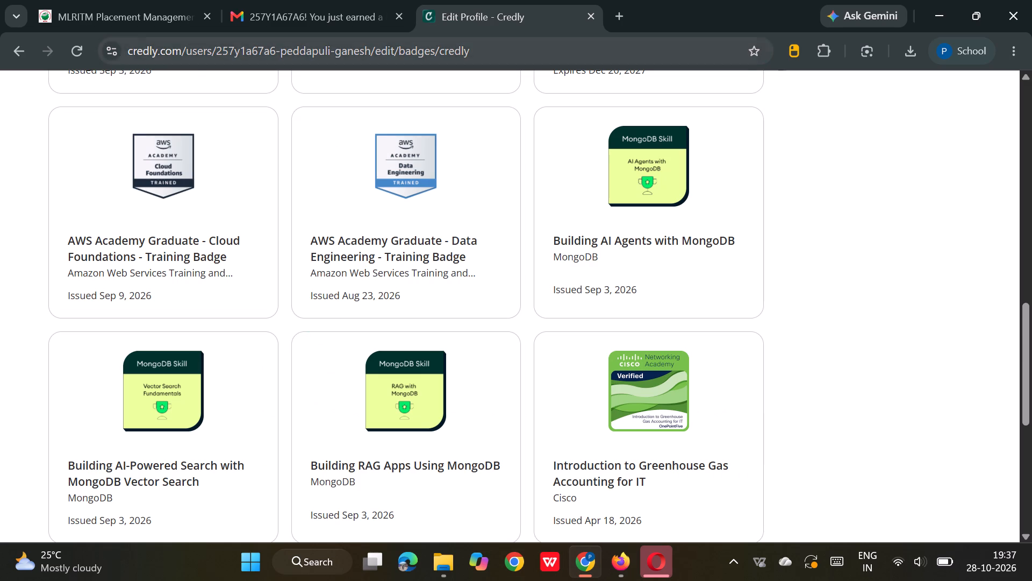
Paste the copied public badge link into the Credly Badge Link field of the placement portal's AWS certificate form.
left_click(139, 29)
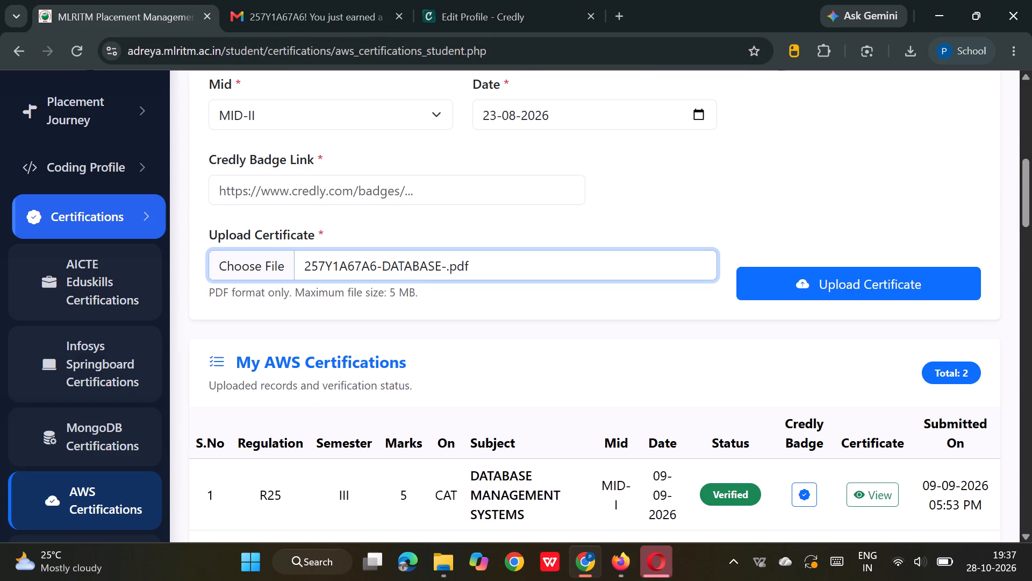
left_click(402, 187)
key("ctrl+v")
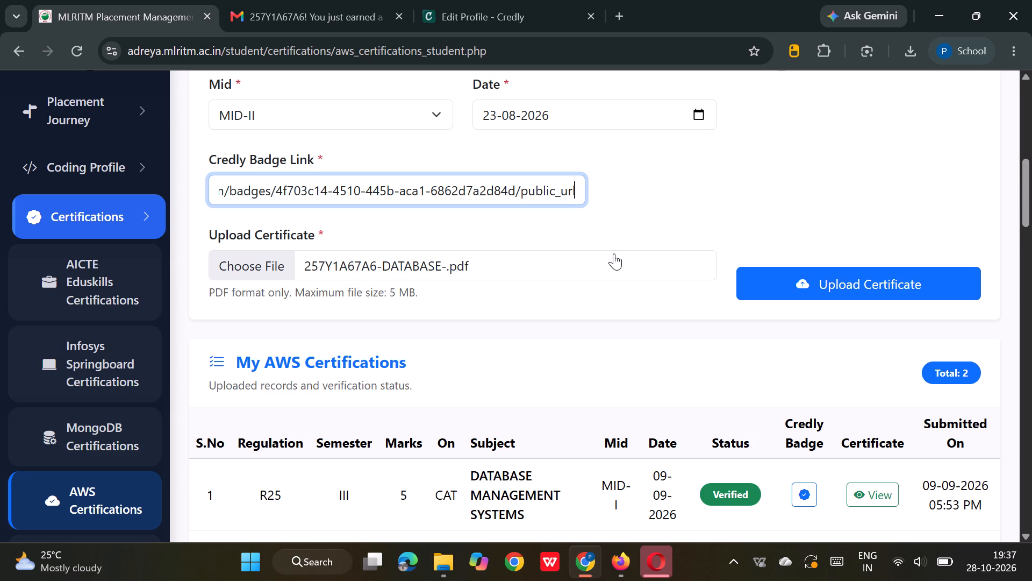
Review the completed AWS certificate form, submit it for upload, and check the My AWS Certifications list.
scroll(648, 277, "up", 5)
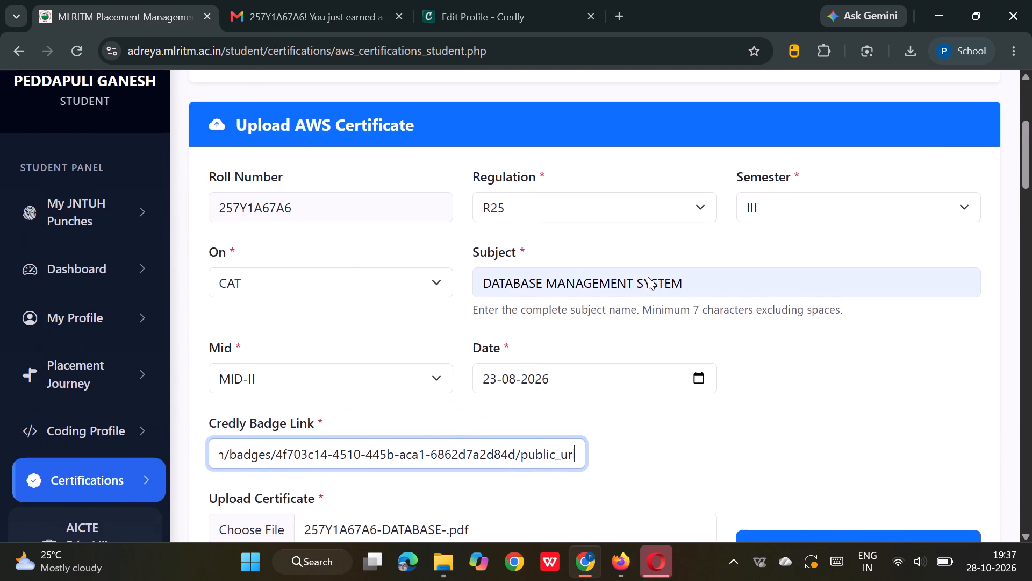
scroll(648, 277, "up", 1)
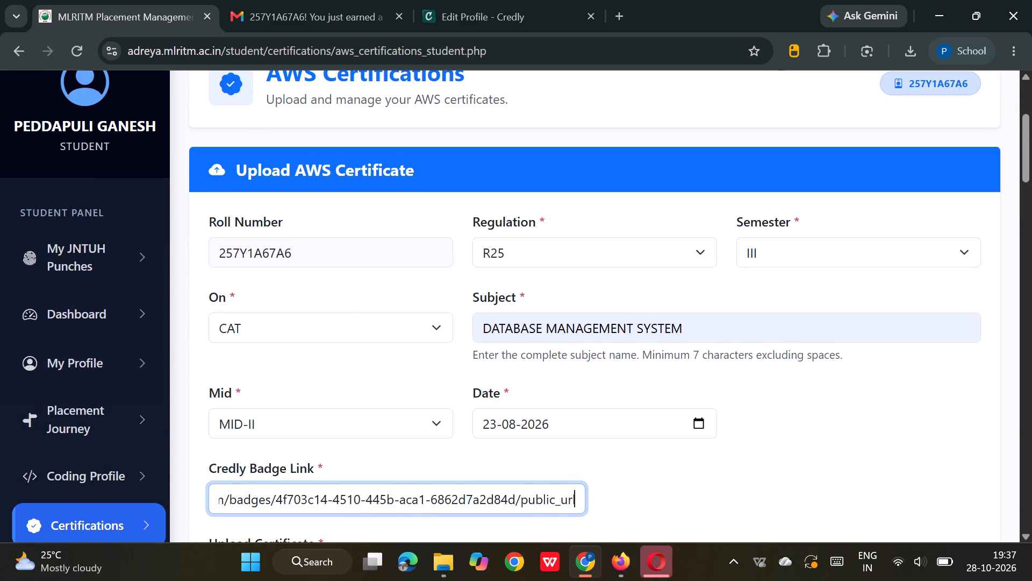
scroll(632, 318, "down", 1)
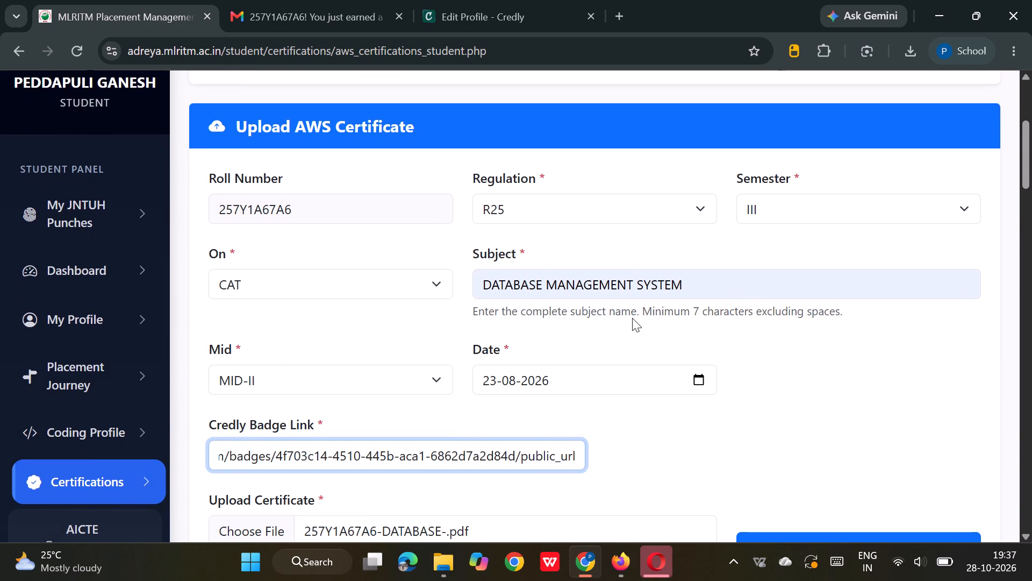
scroll(632, 318, "down", 3)
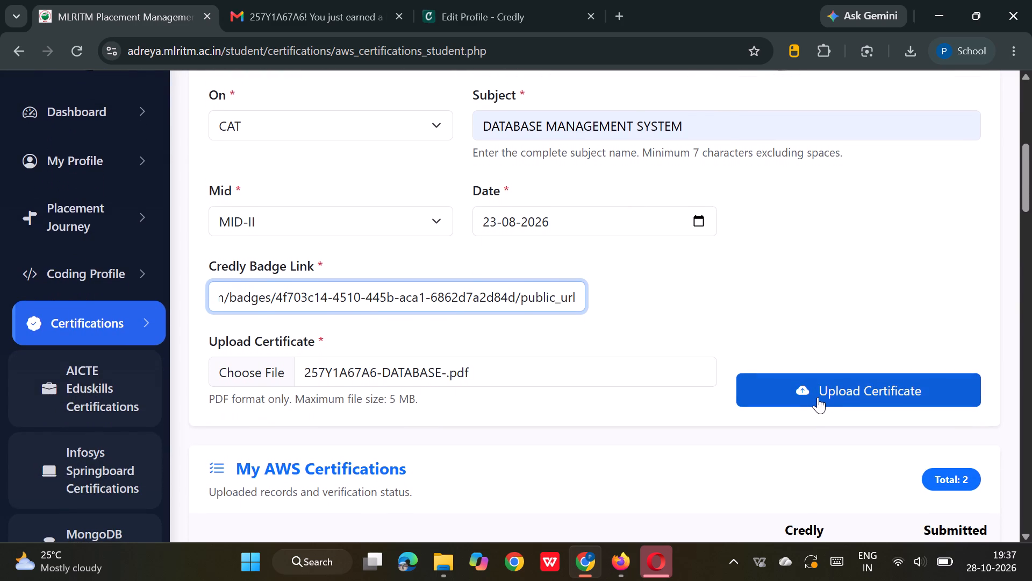
left_click(818, 397)
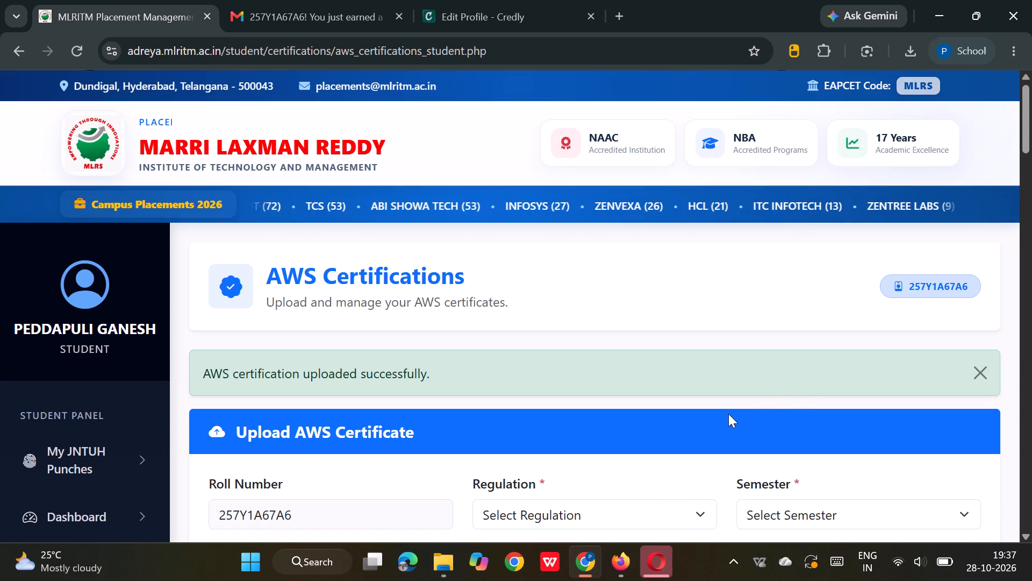
scroll(703, 423, "down", 6)
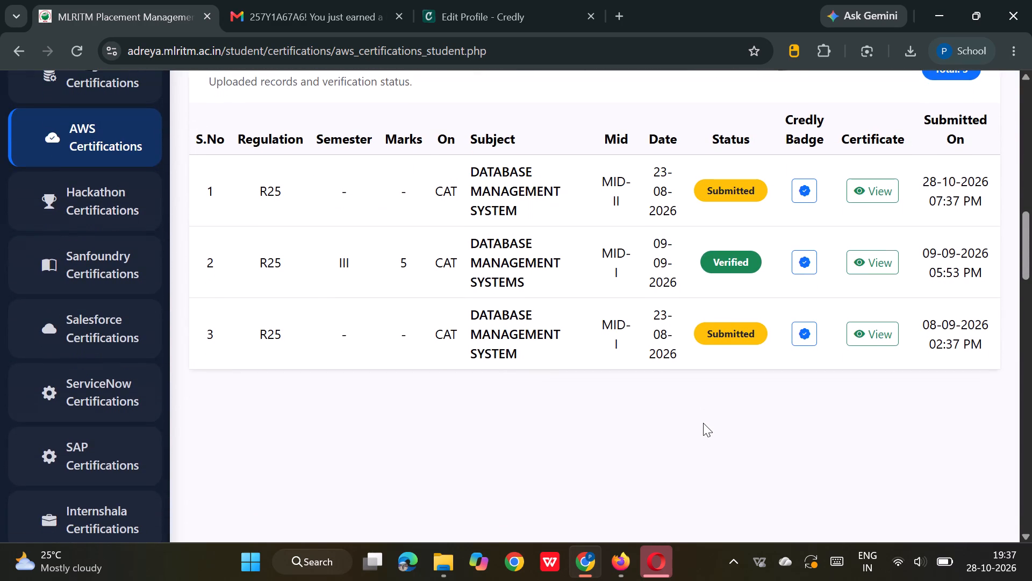
Open the Credly badge link of the newest AWS certification record and examine the Data Engineering badge page and its issue details.
scroll(703, 423, "down", 1)
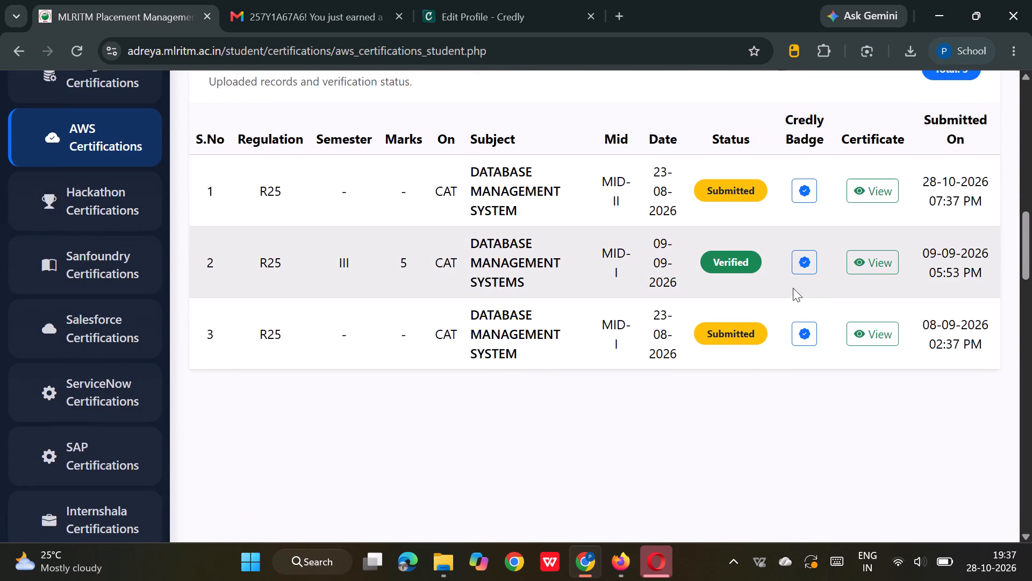
left_click(808, 188)
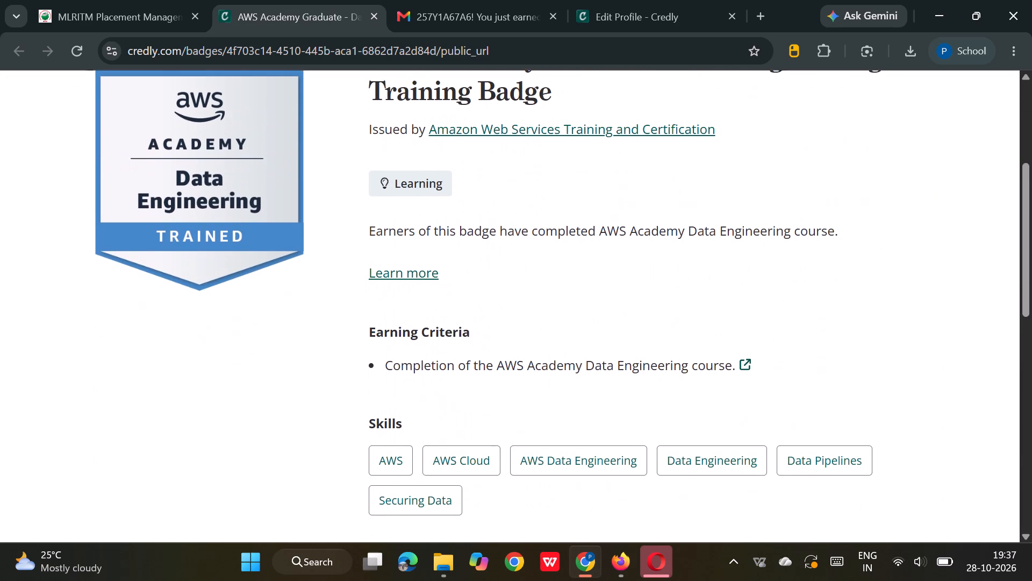
scroll(692, 359, "up", 1)
scroll(678, 459, "up", 3)
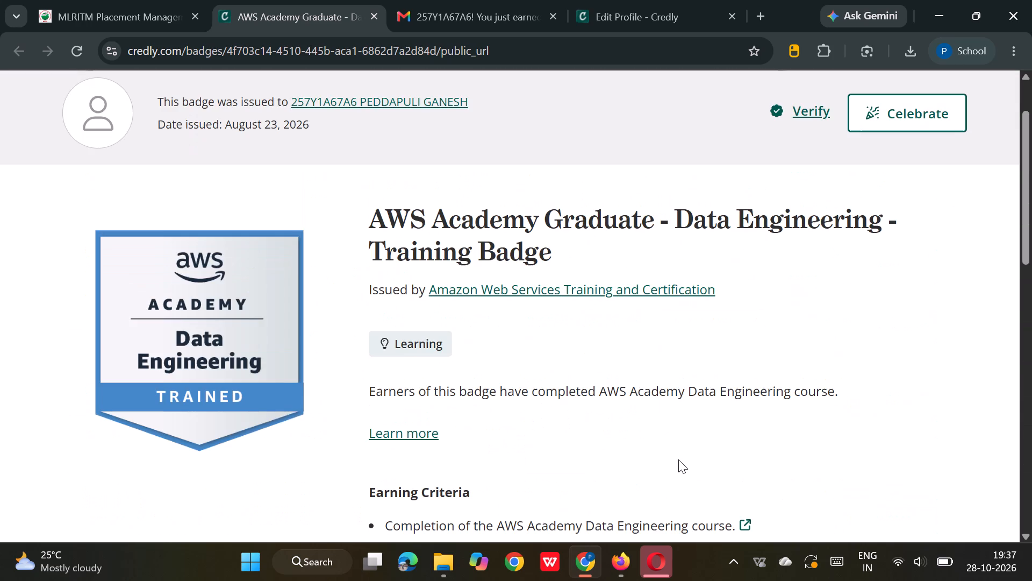
scroll(604, 441, "up", 1)
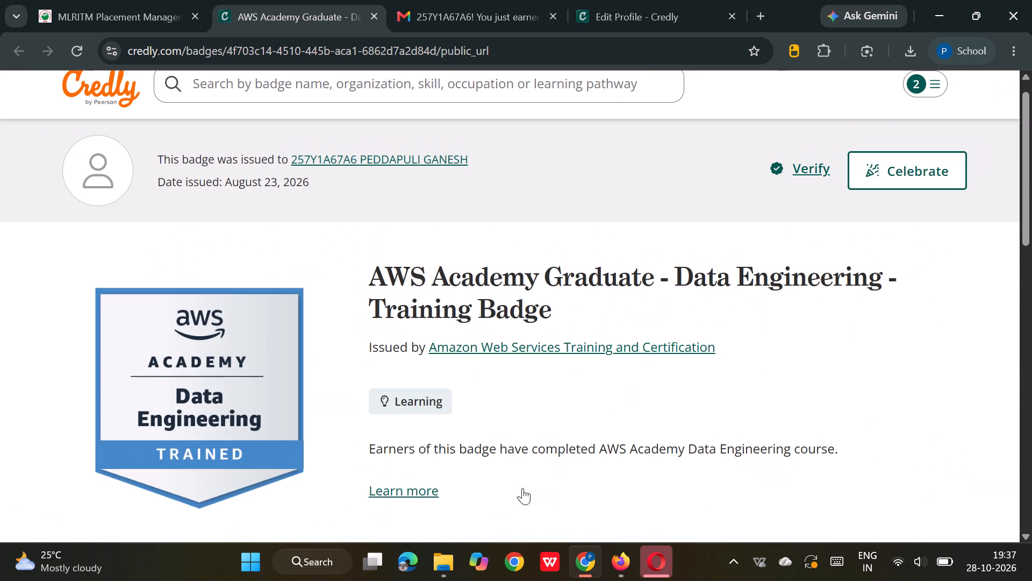
left_click(438, 564)
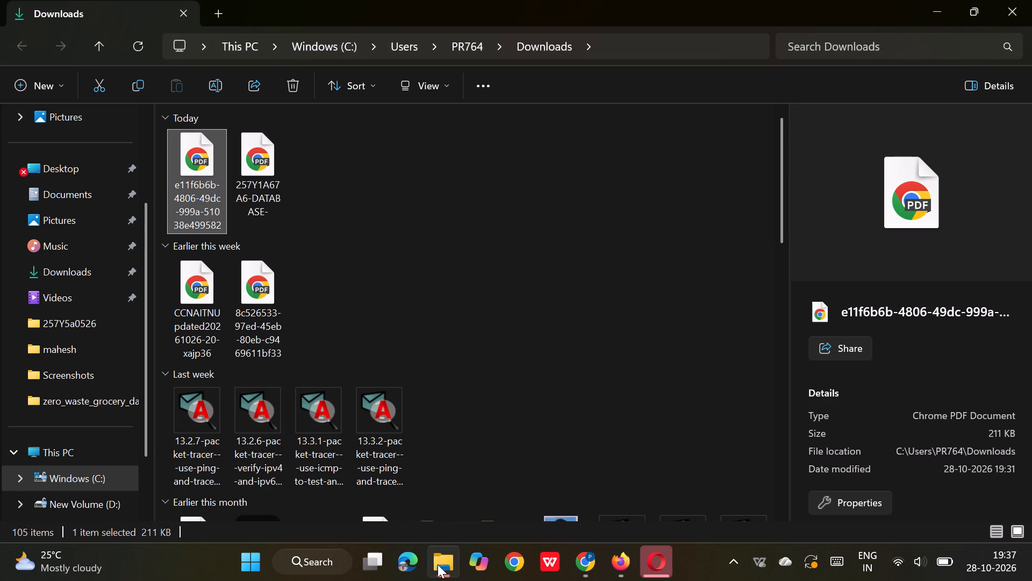
double_click(216, 332)
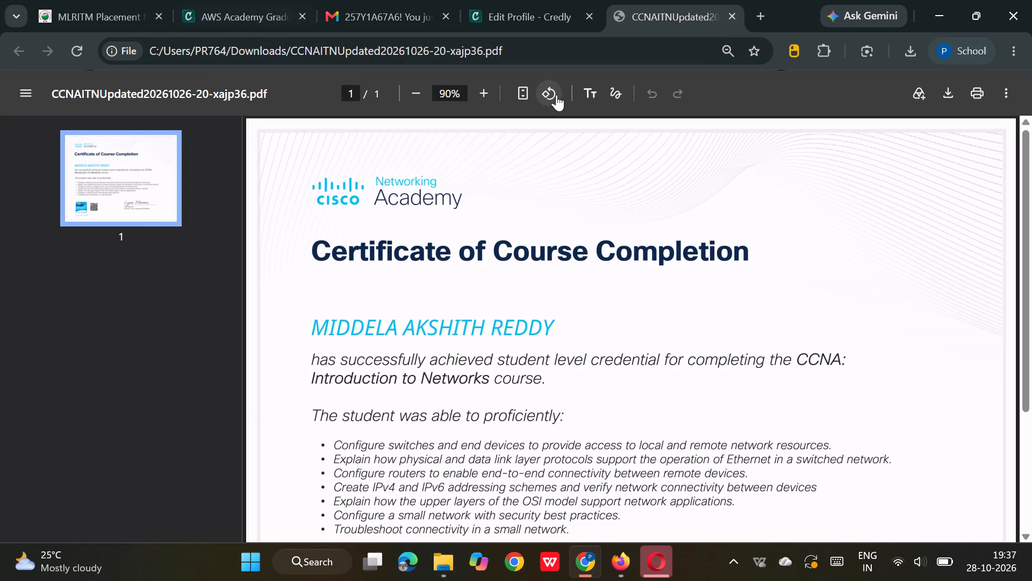
left_click(1018, 16)
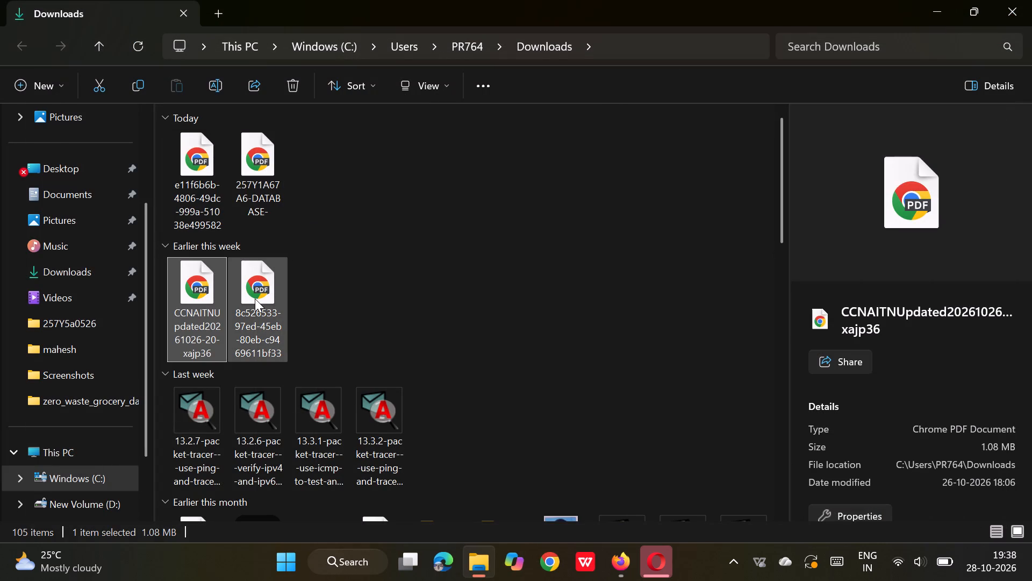
double_click(255, 299)
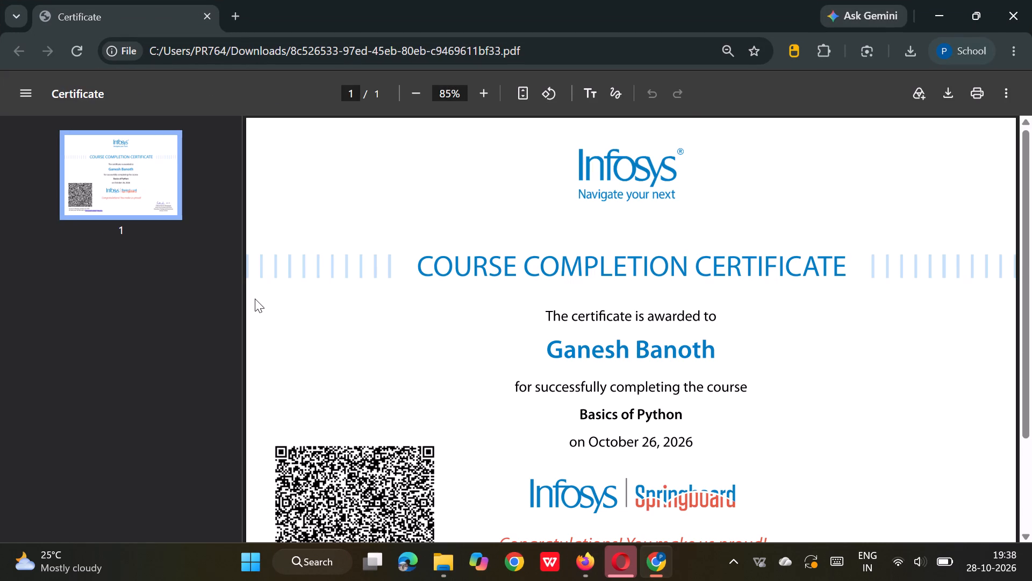
left_click(1012, 25)
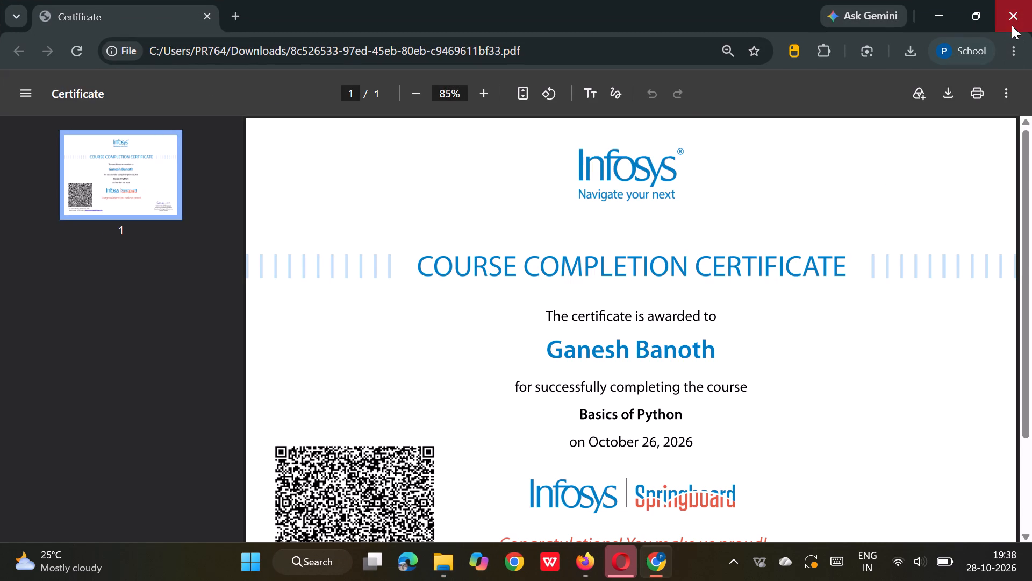
scroll(536, 250, "down", 1)
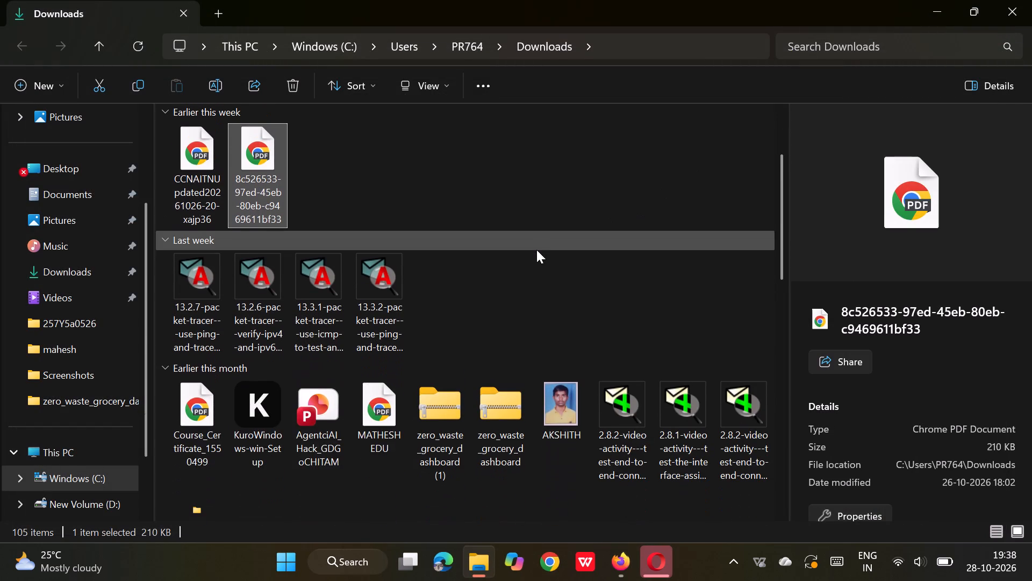
double_click(197, 409)
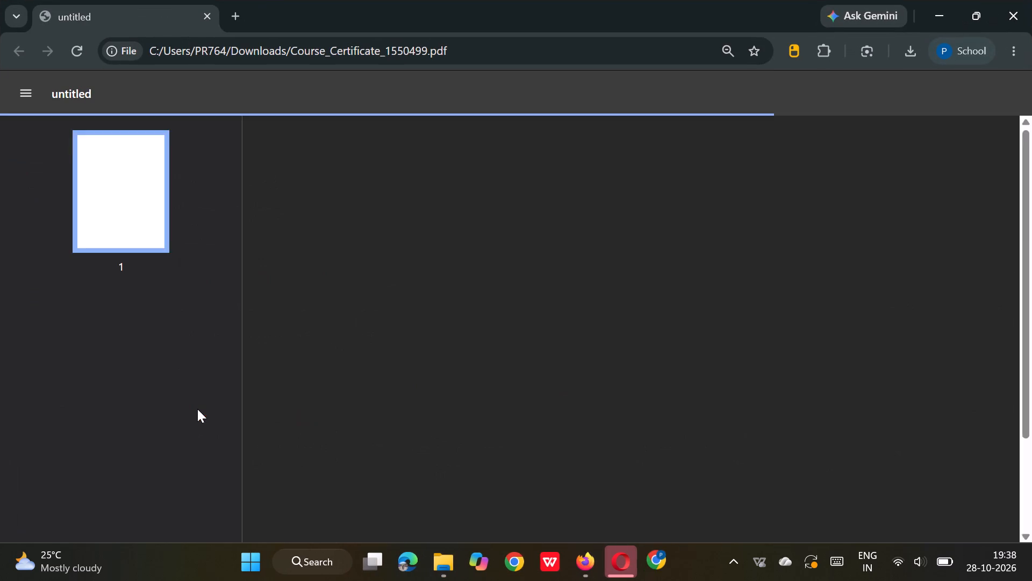
scroll(568, 397, "down", 3)
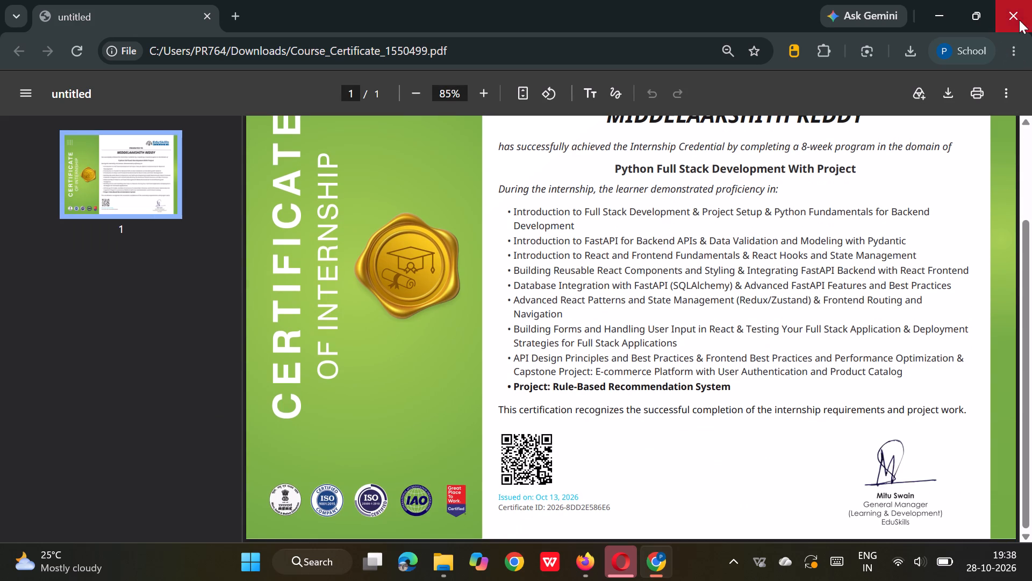
left_click(1024, 0)
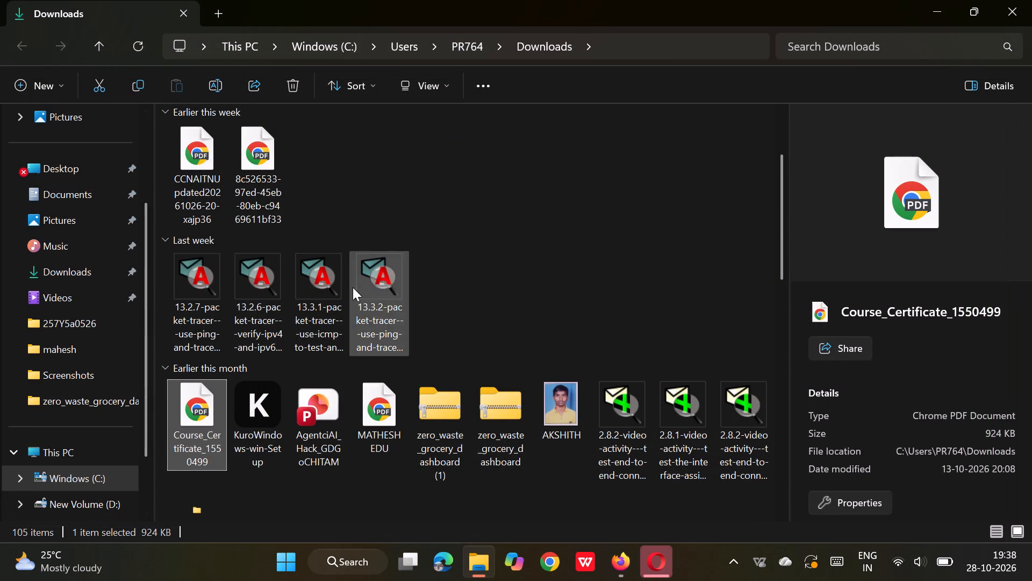
left_click(943, 1)
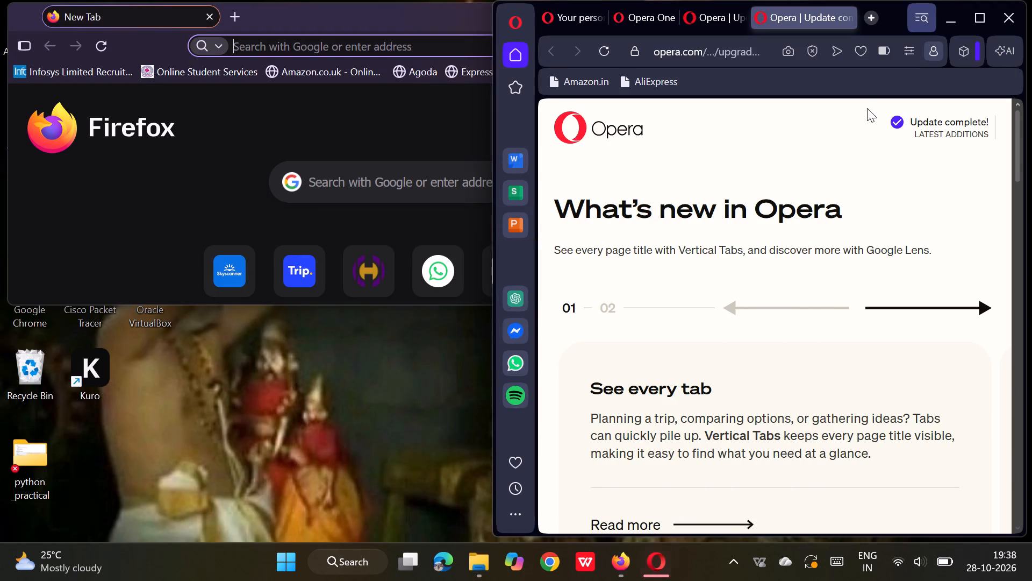
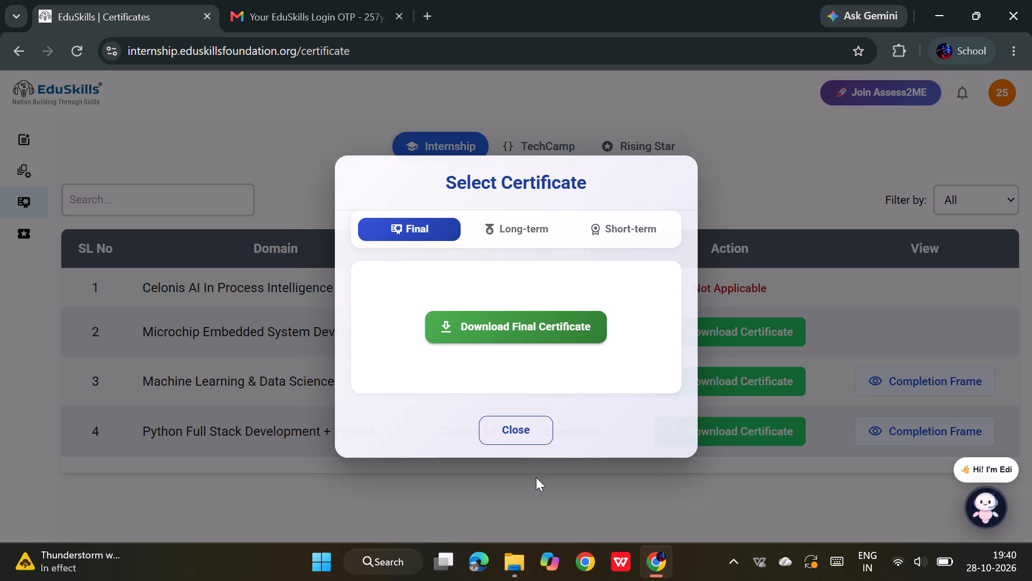
Open the final certificate download and save the Python Full Stack Development With Project Virtual Internship certificate from the credential wallet as a PDF.
left_click(524, 335)
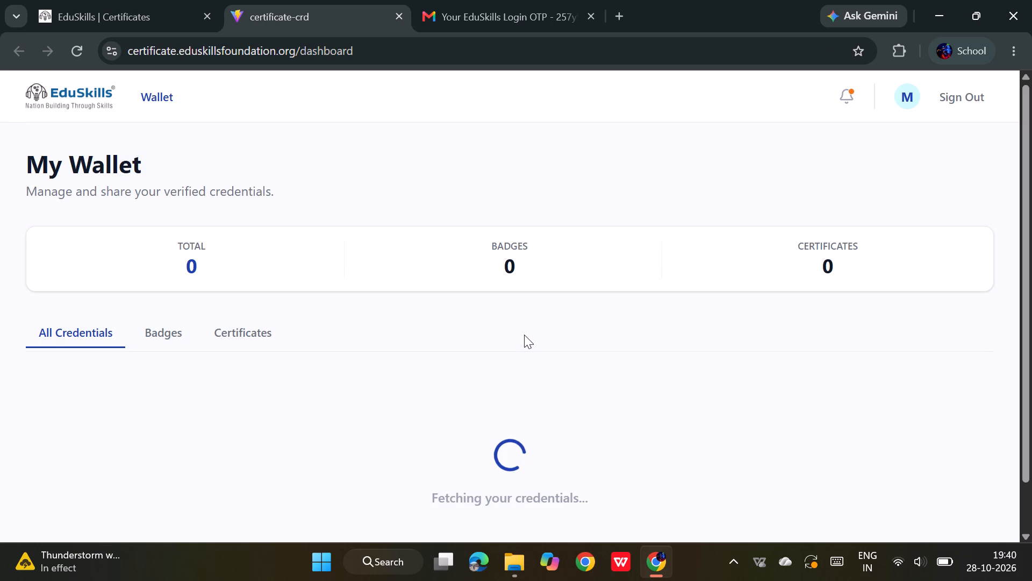
scroll(524, 335, "down", 4)
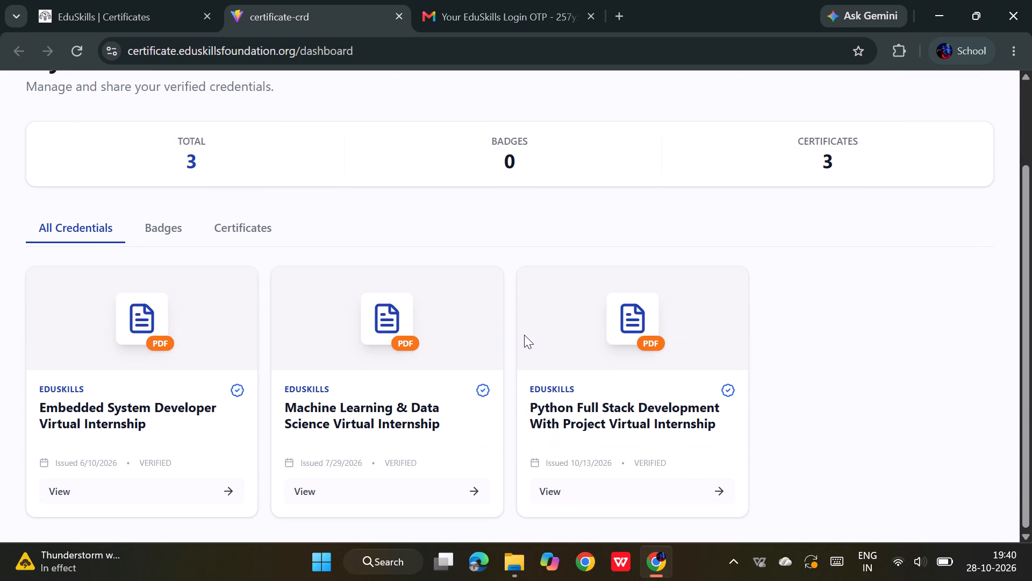
scroll(524, 335, "down", 1)
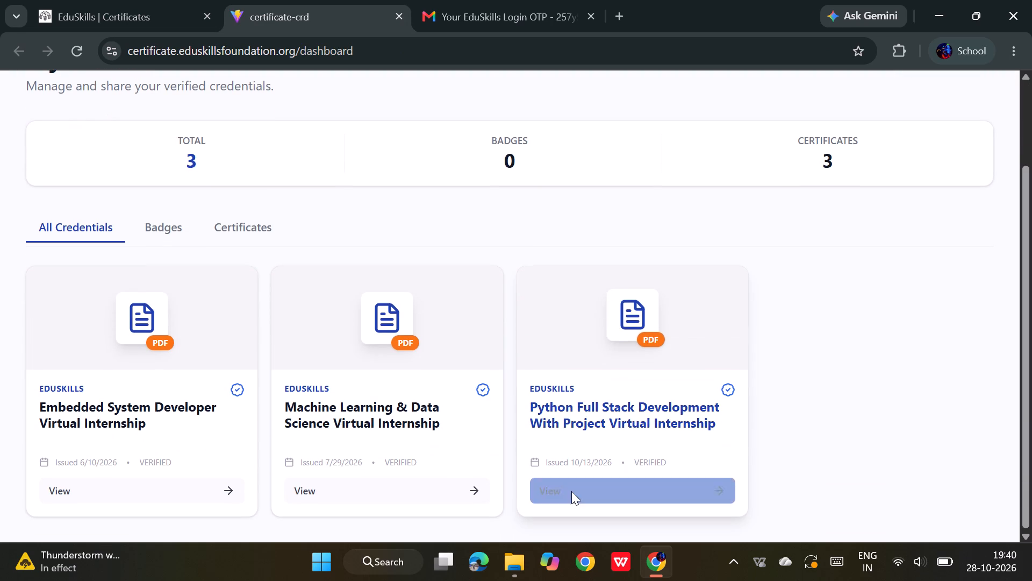
left_click(554, 493)
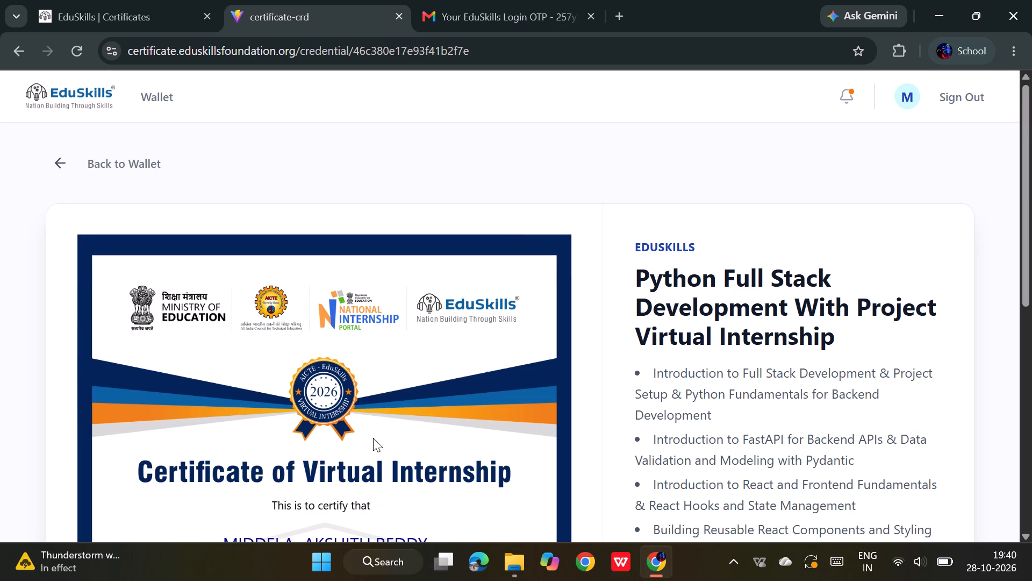
scroll(373, 438, "down", 6)
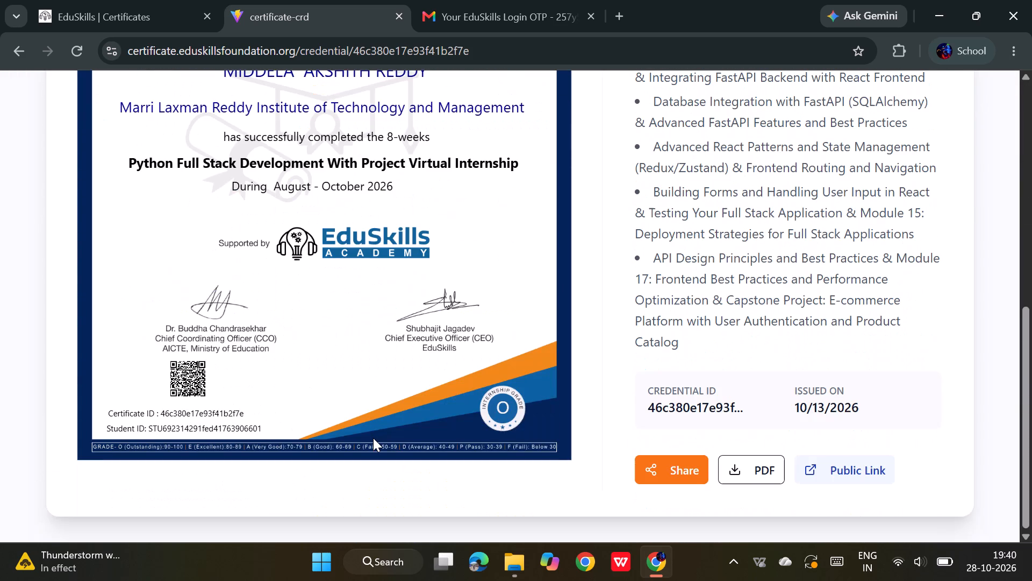
scroll(373, 438, "down", 2)
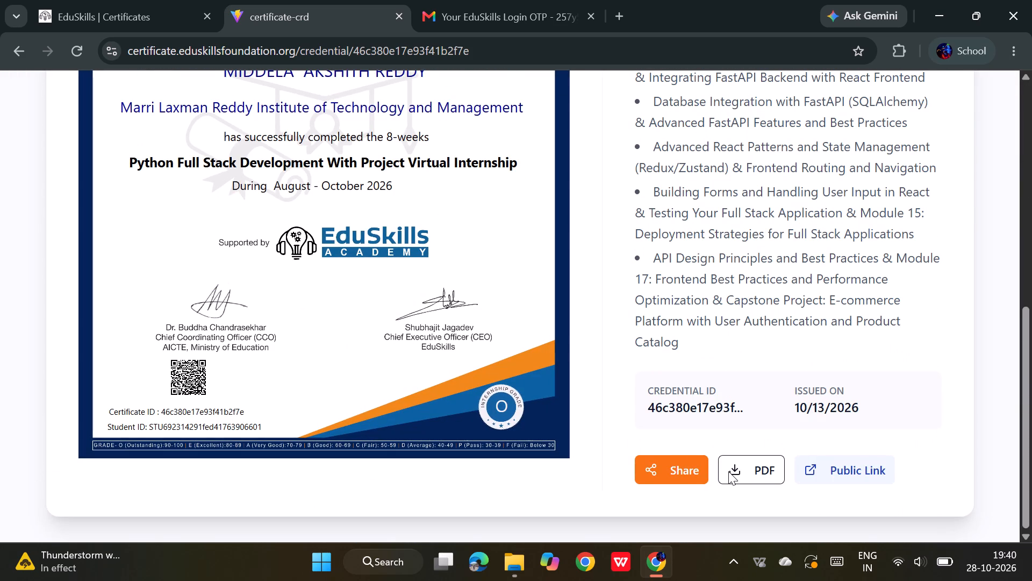
left_click(729, 471)
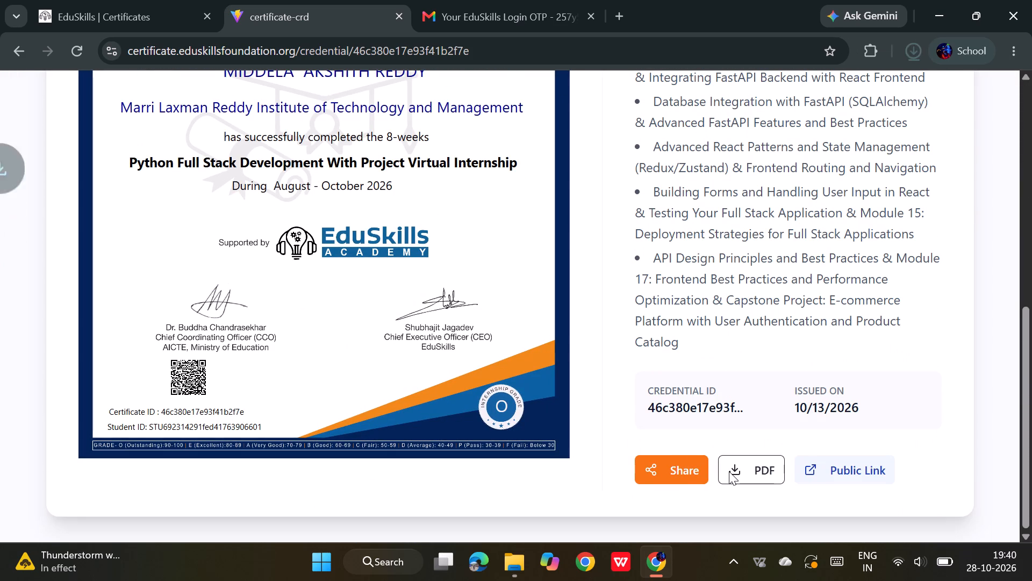